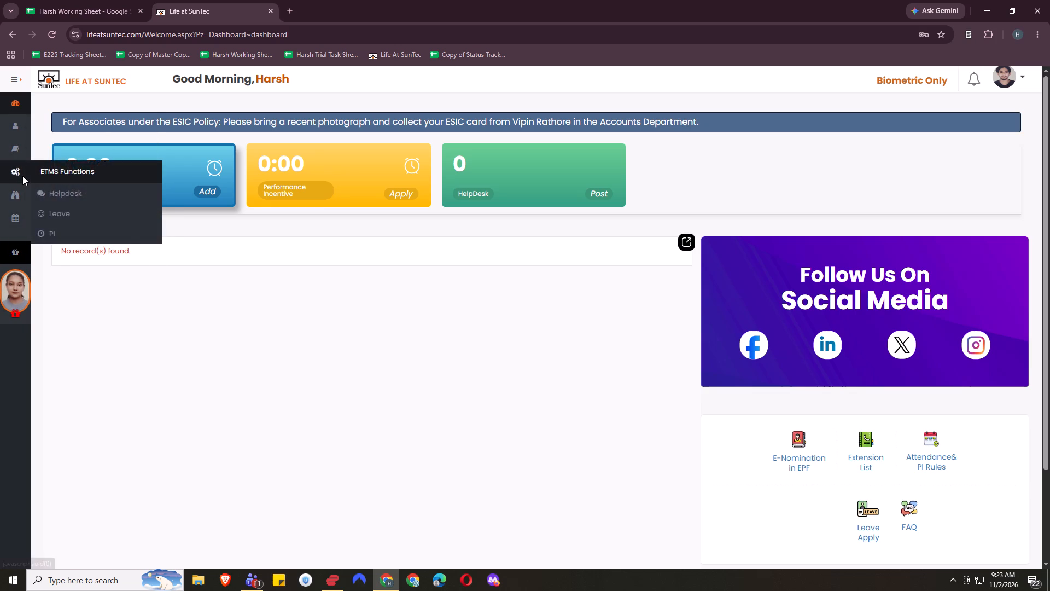
Open the Monthly Attendance report to check the current month's attendance, and return to the dashboard.
left_click(110, 219)
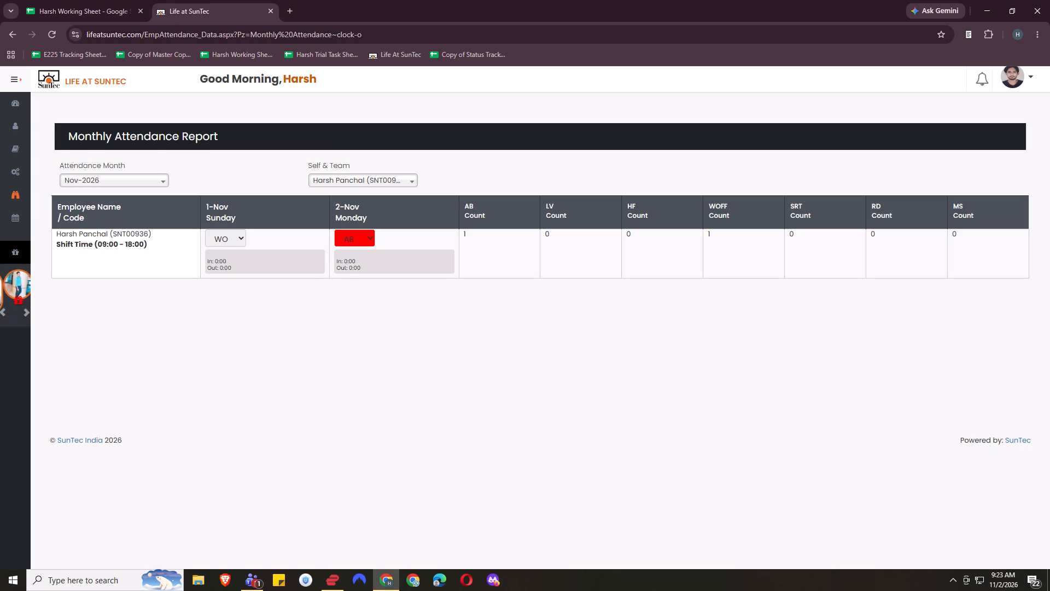
left_click(4, 100)
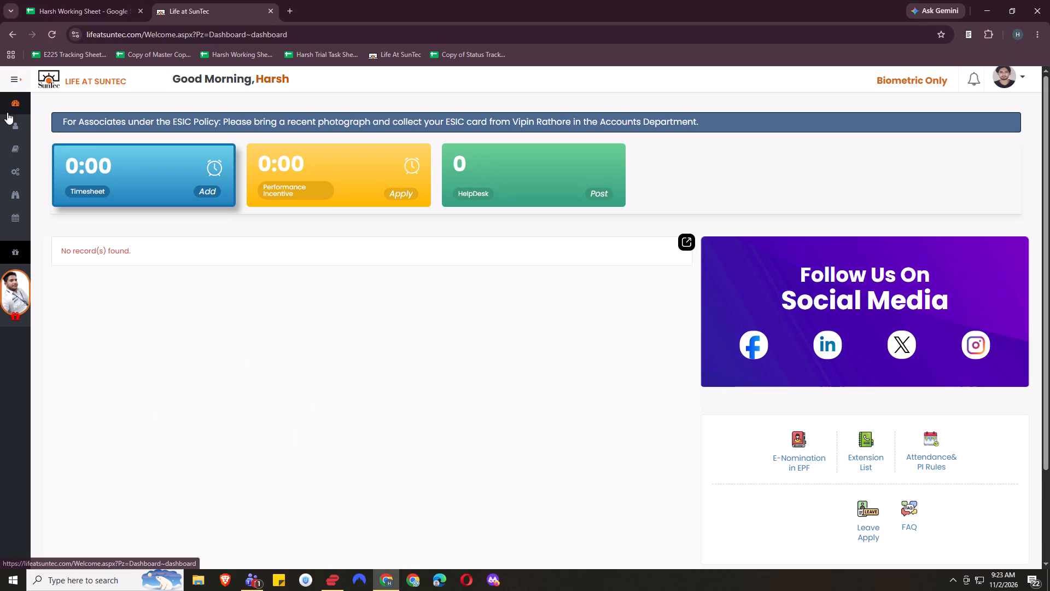
Switch to the Harsh Working Sheet spreadsheet and dismiss the notice about the signed-in account.
left_click(87, 8)
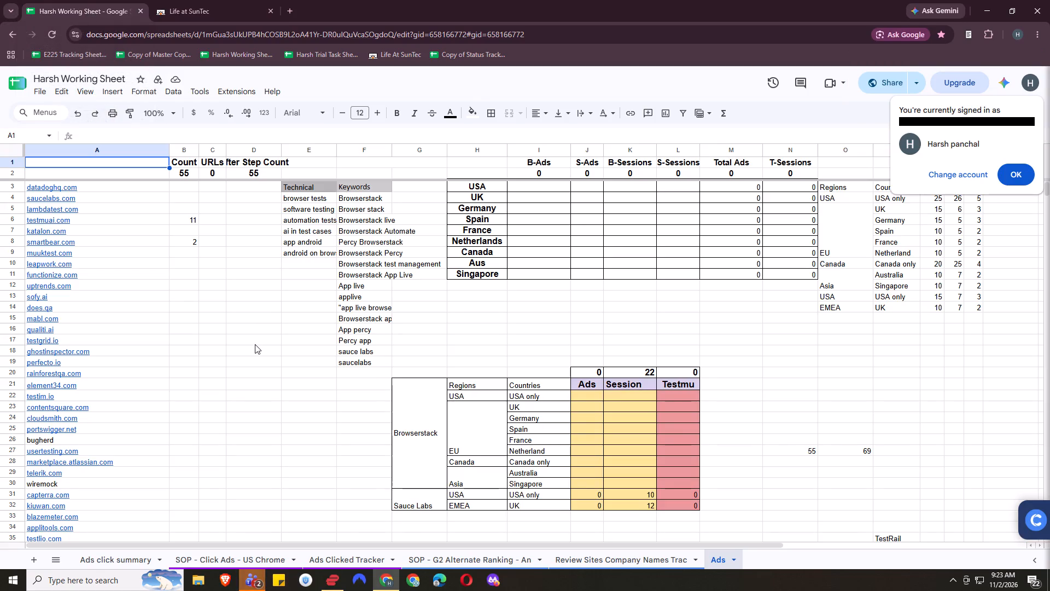
left_click(1020, 181)
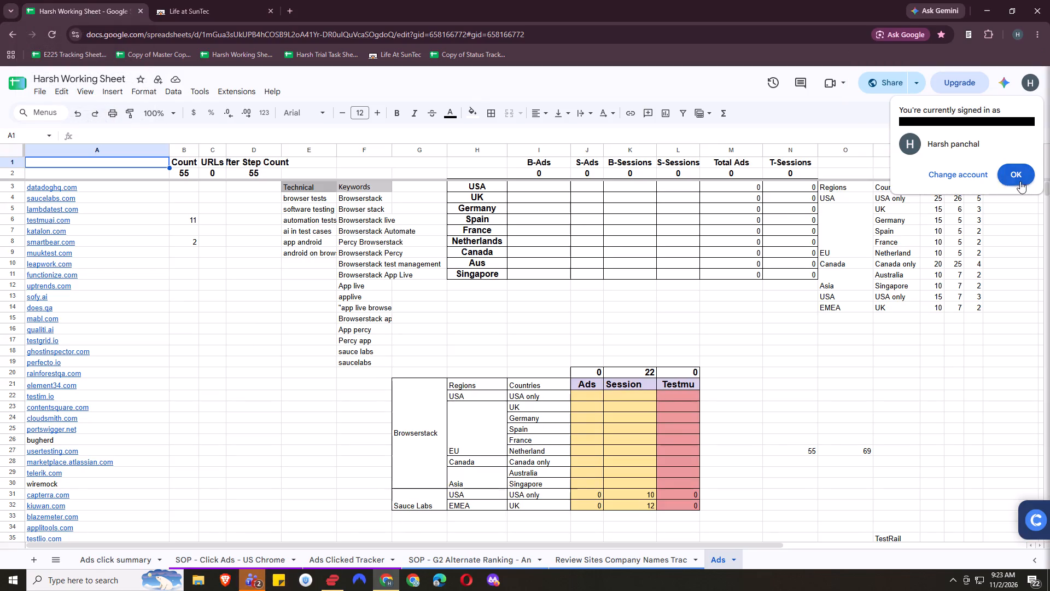
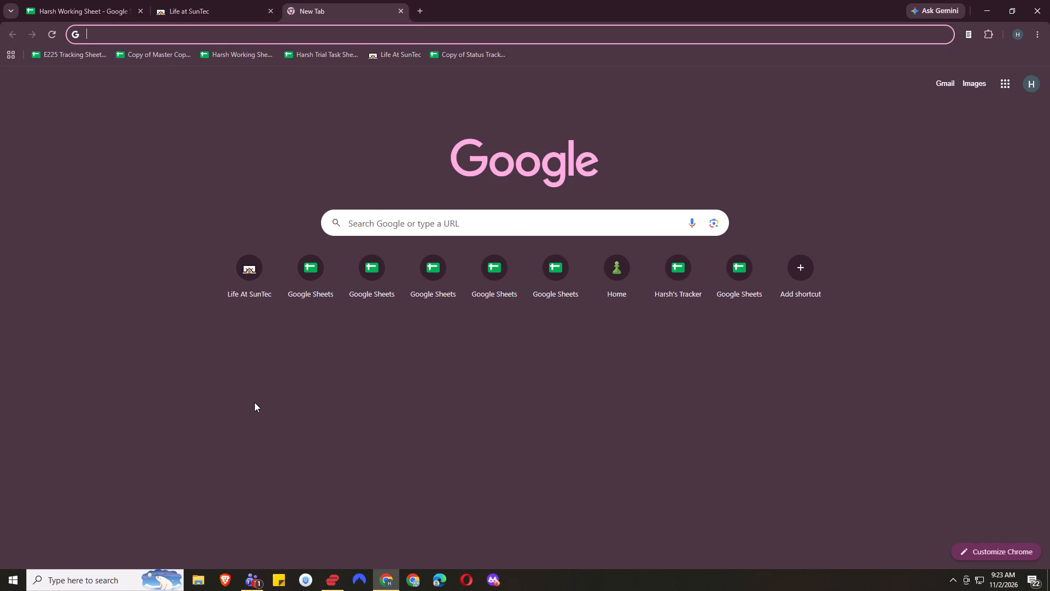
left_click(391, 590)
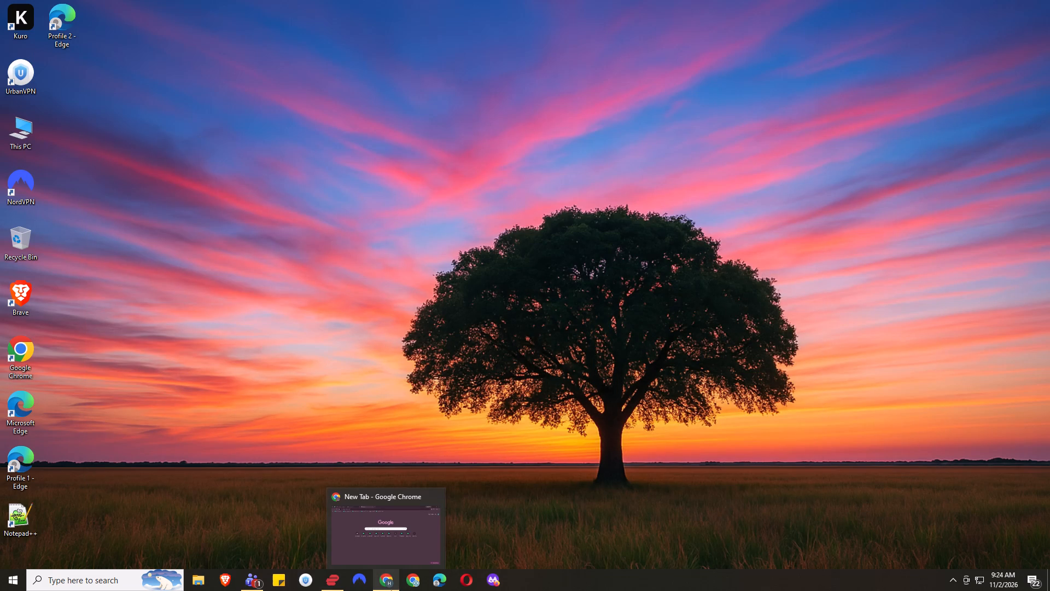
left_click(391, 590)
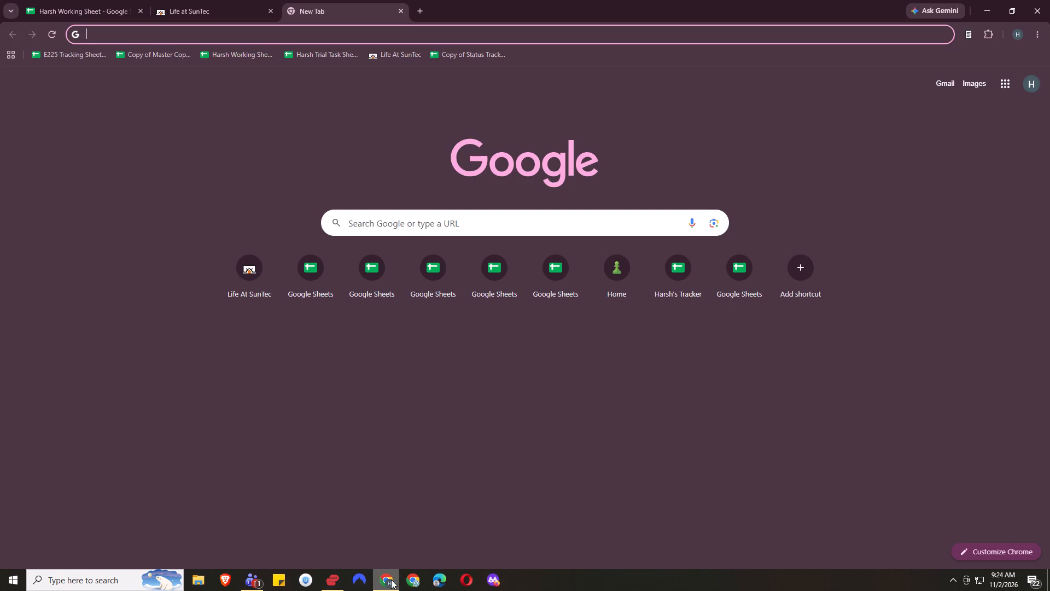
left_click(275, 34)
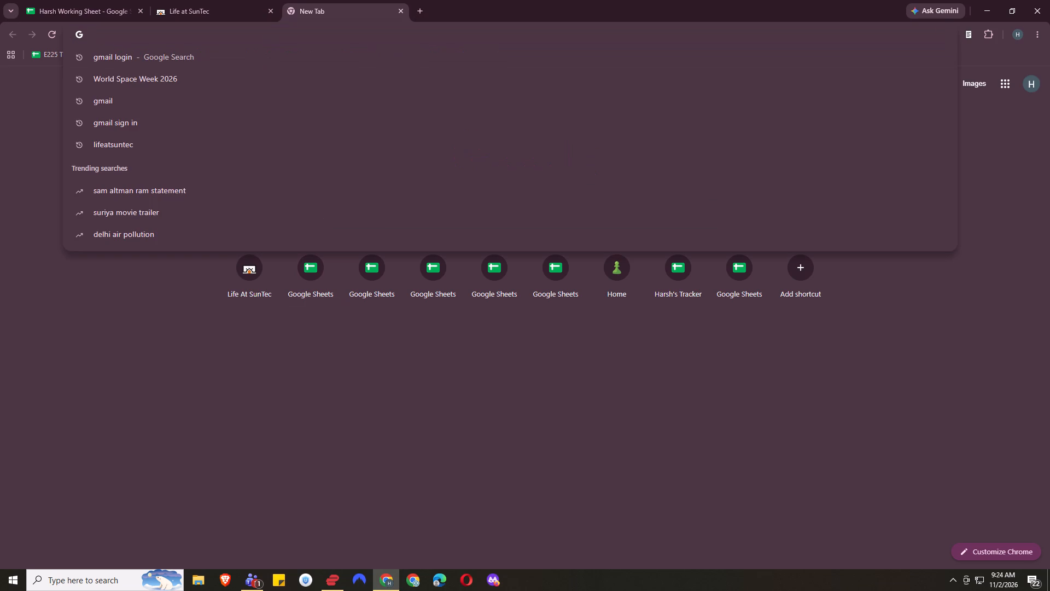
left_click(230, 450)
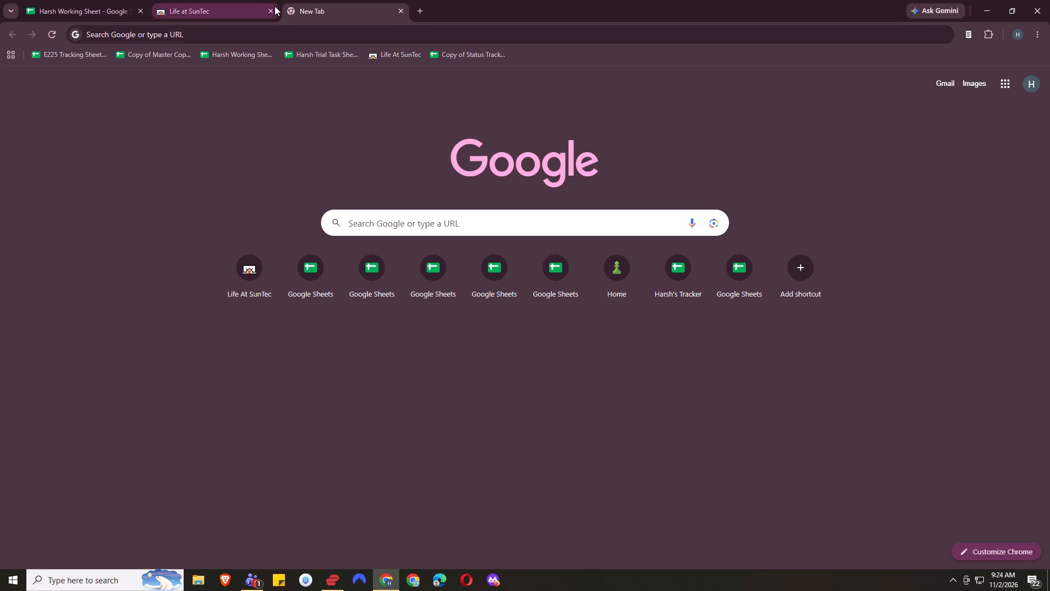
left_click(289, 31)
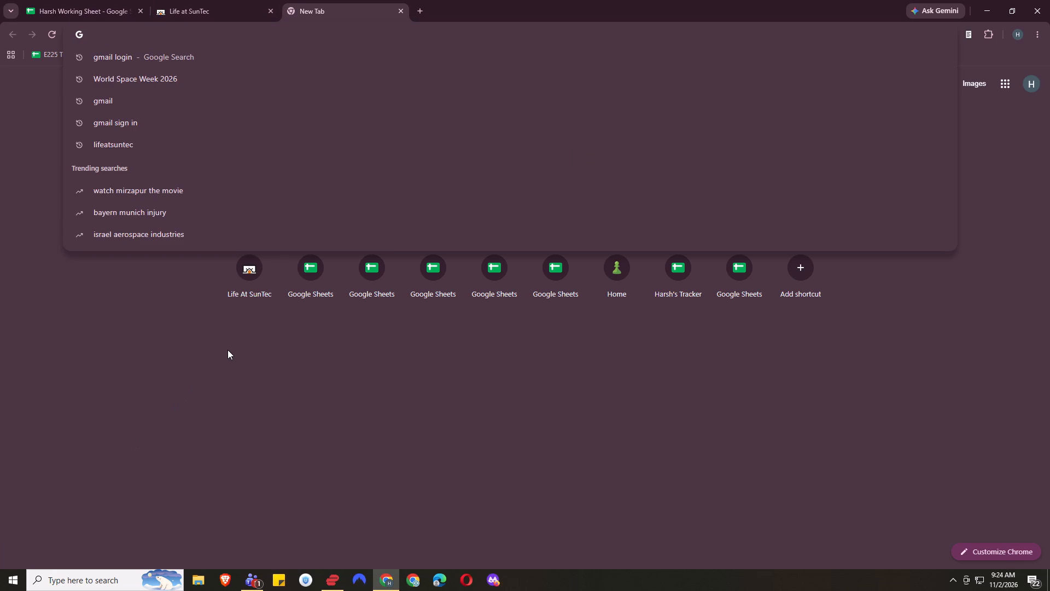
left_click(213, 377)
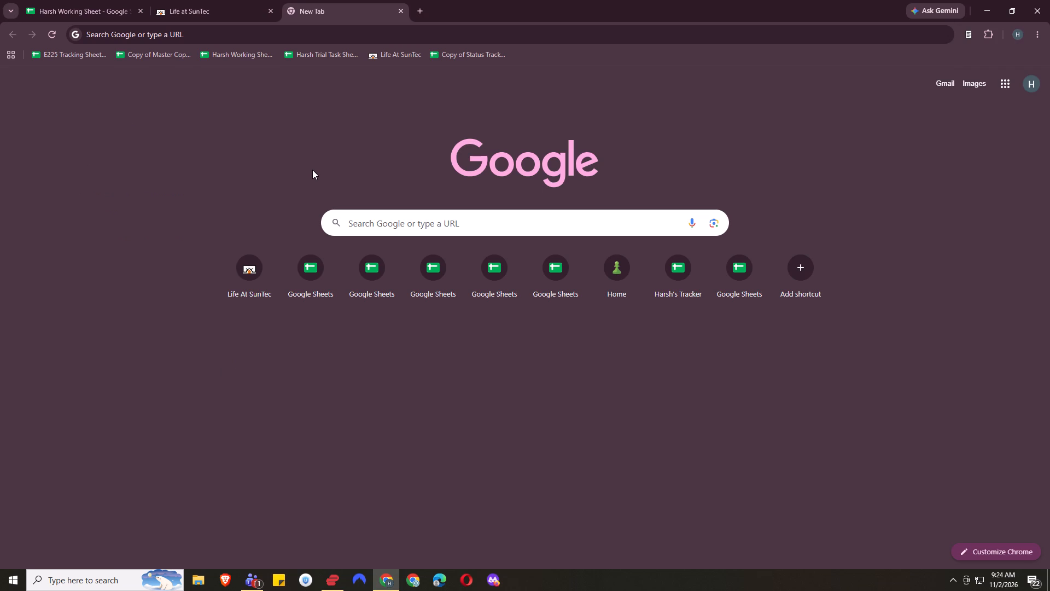
Open the bookmarked Copy of Master Copy Sheet spreadsheet and go to its Ads Click sheet.
left_click(159, 63)
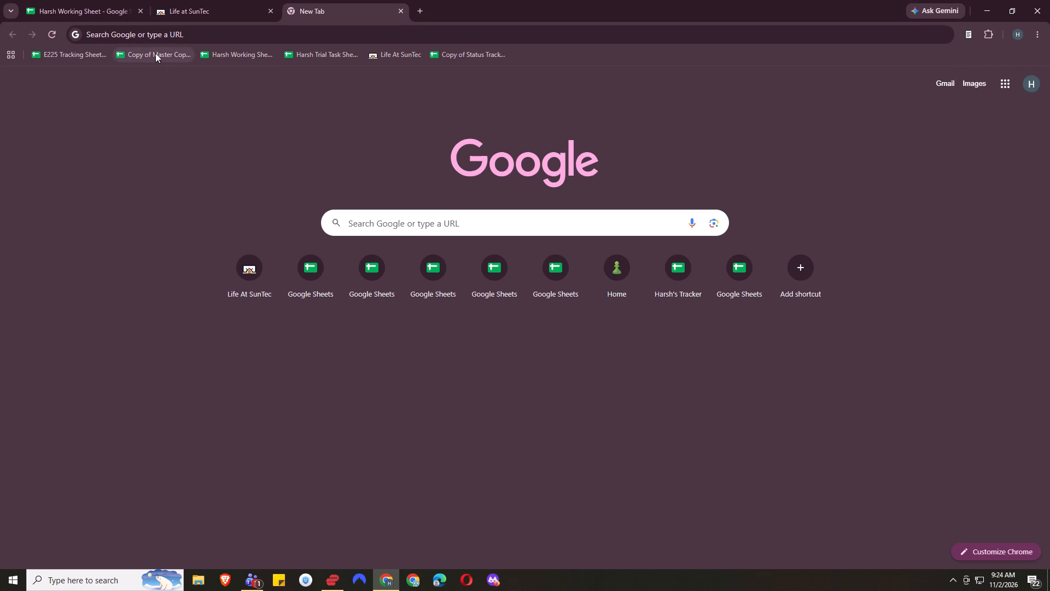
left_click(155, 53)
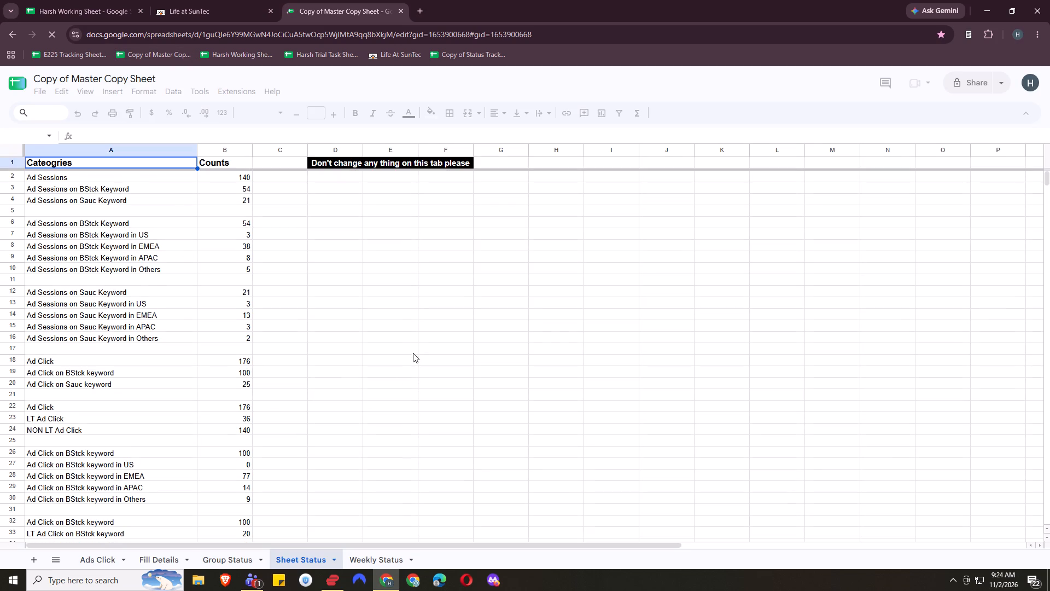
scroll(352, 367, "down", 6)
scroll(121, 479, "down", 6)
left_click(83, 560)
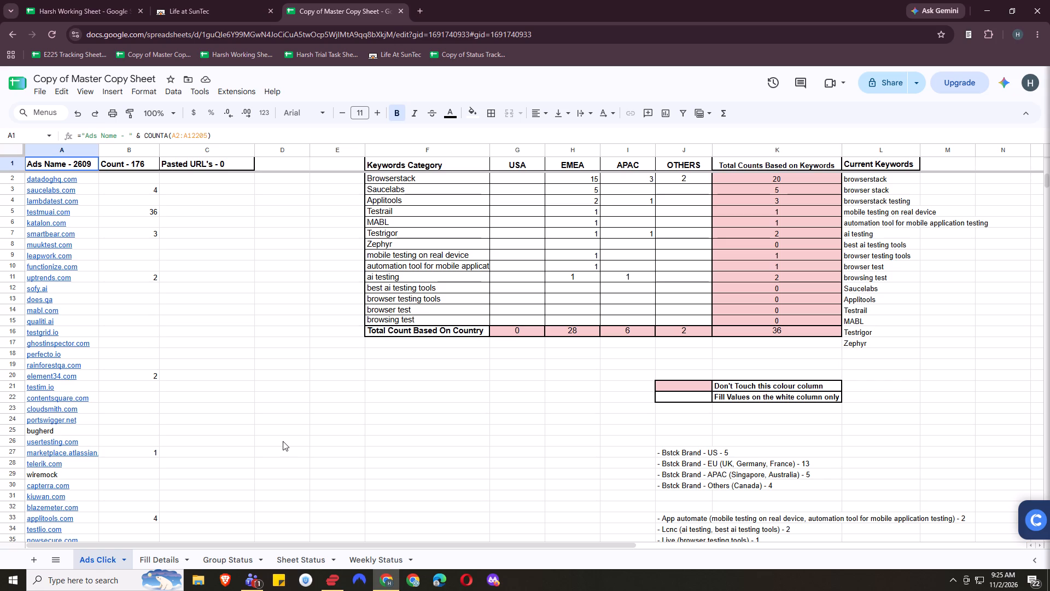
Look through the Ads Click sheet, examining the ad domains with their counts and the keyword category table by region.
left_click(250, 320)
left_click(261, 356)
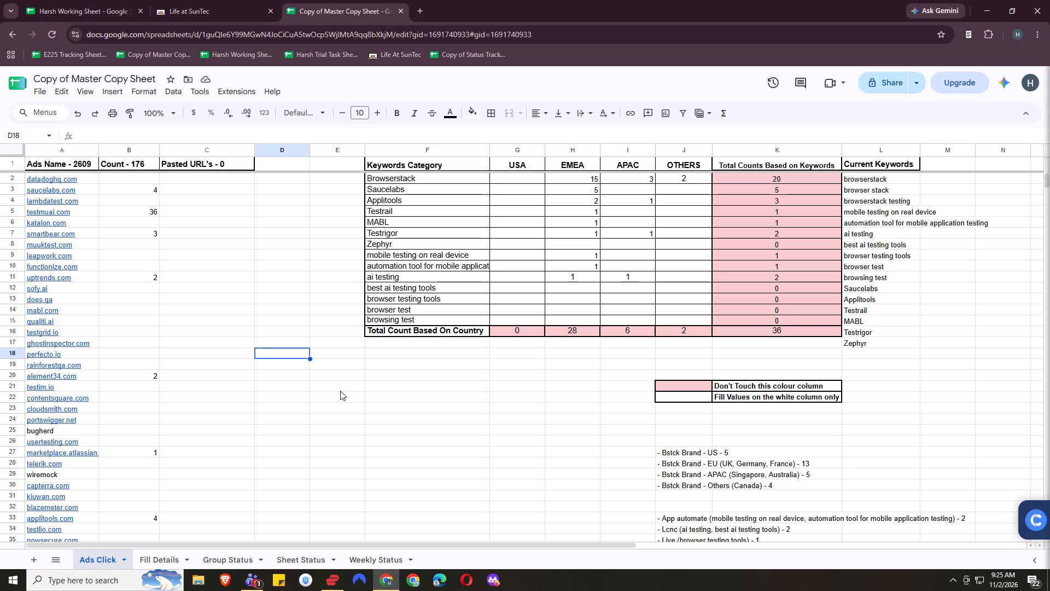
left_click(315, 403)
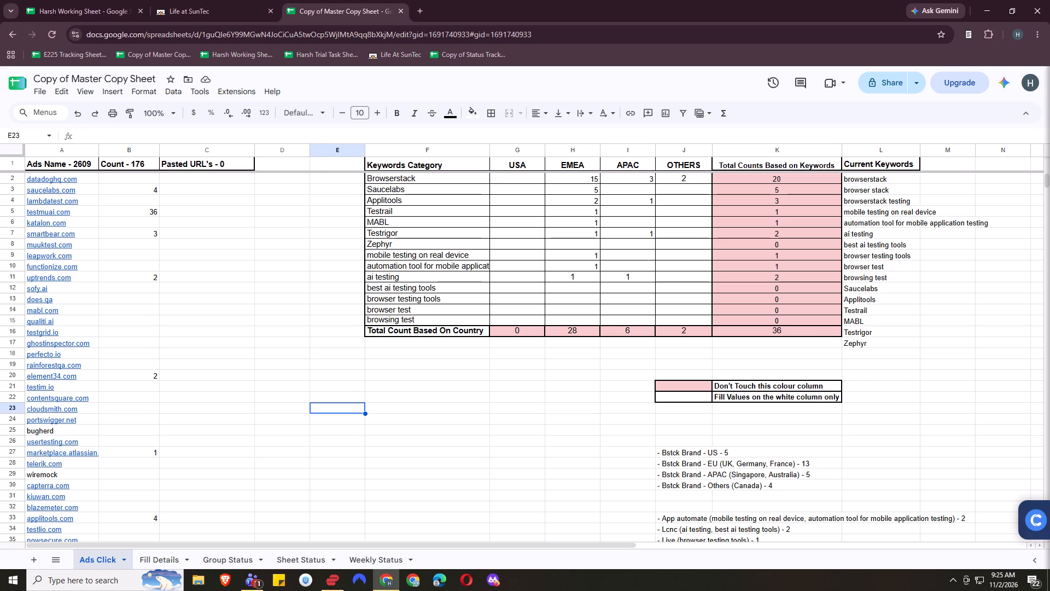
scroll(282, 392, "down", 4)
scroll(282, 392, "up", 11)
scroll(312, 390, "down", 5)
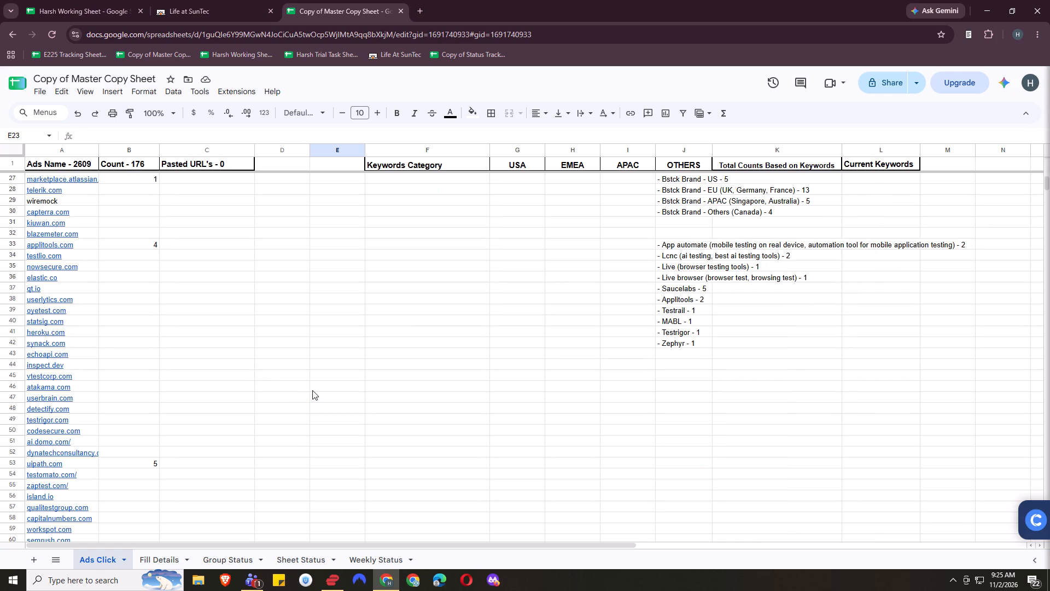
scroll(312, 390, "down", 4)
scroll(312, 390, "up", 3)
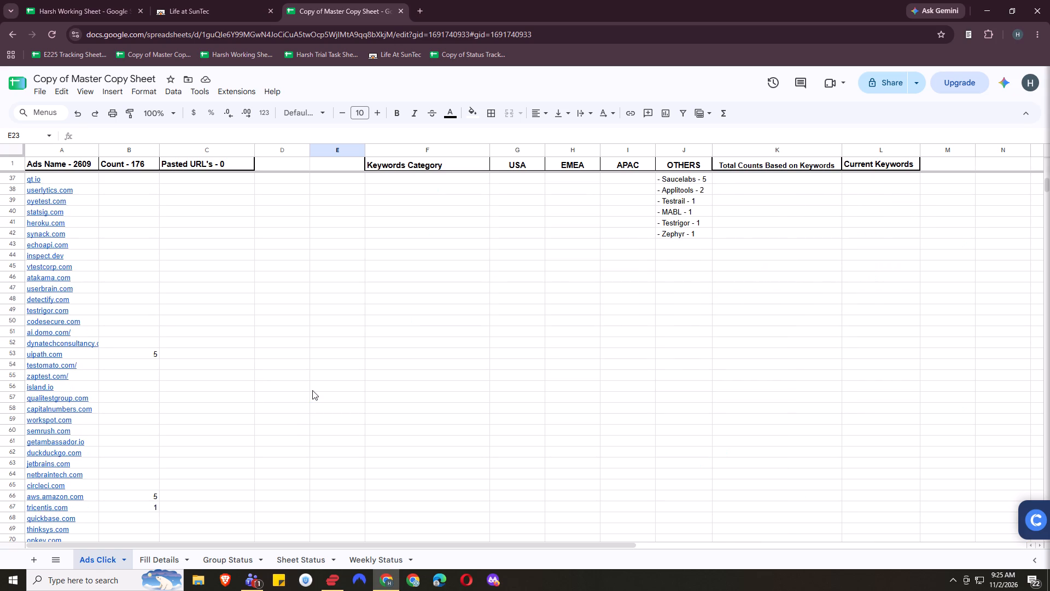
scroll(312, 390, "up", 10)
scroll(312, 390, "down", 15)
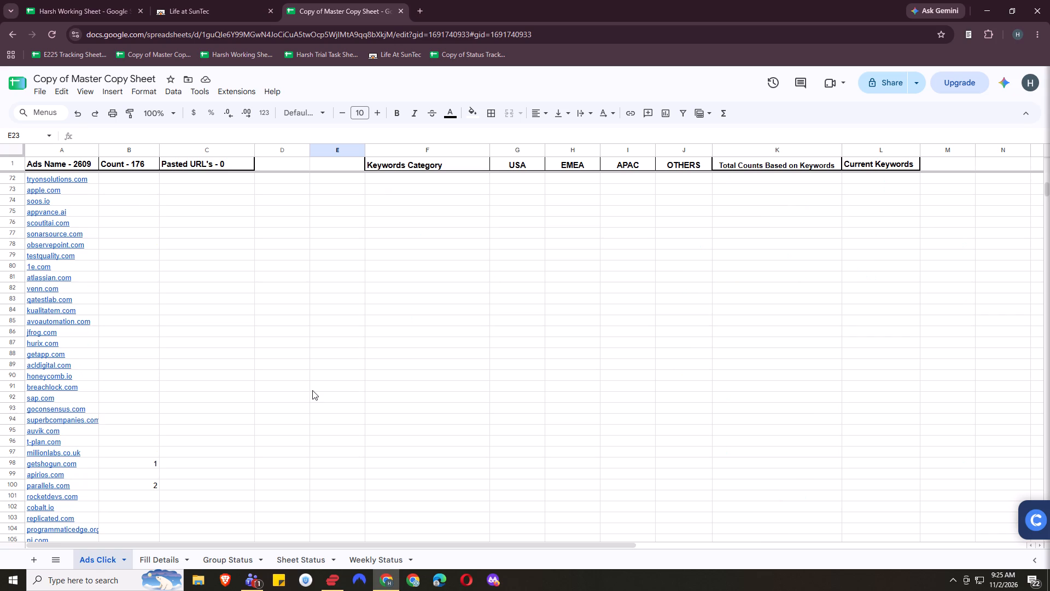
scroll(312, 390, "down", 8)
scroll(312, 390, "up", 20)
scroll(312, 390, "up", 3)
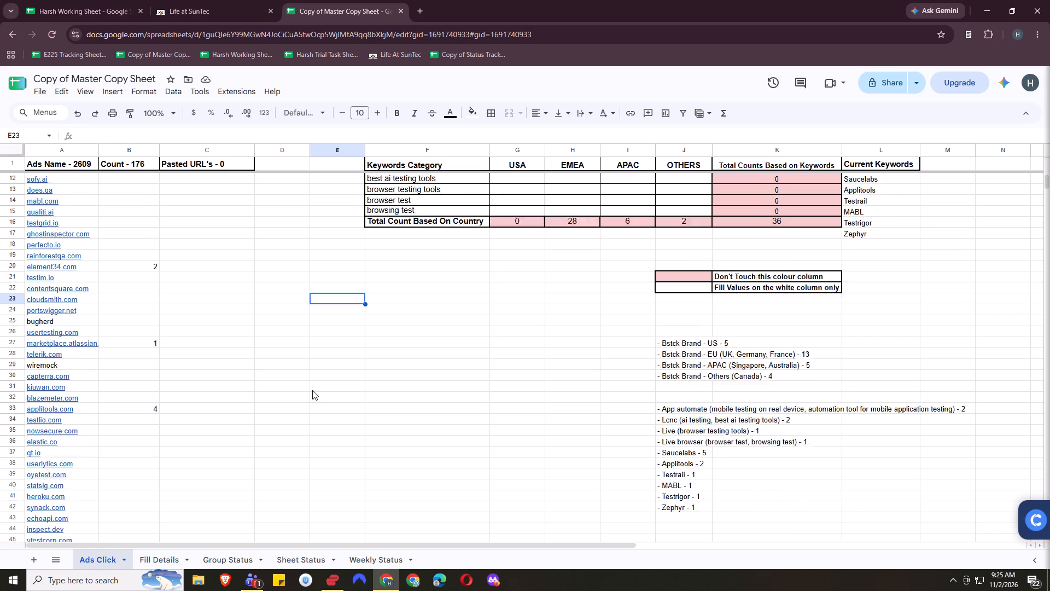
scroll(312, 390, "up", 7)
left_click(394, 386)
left_click(419, 422)
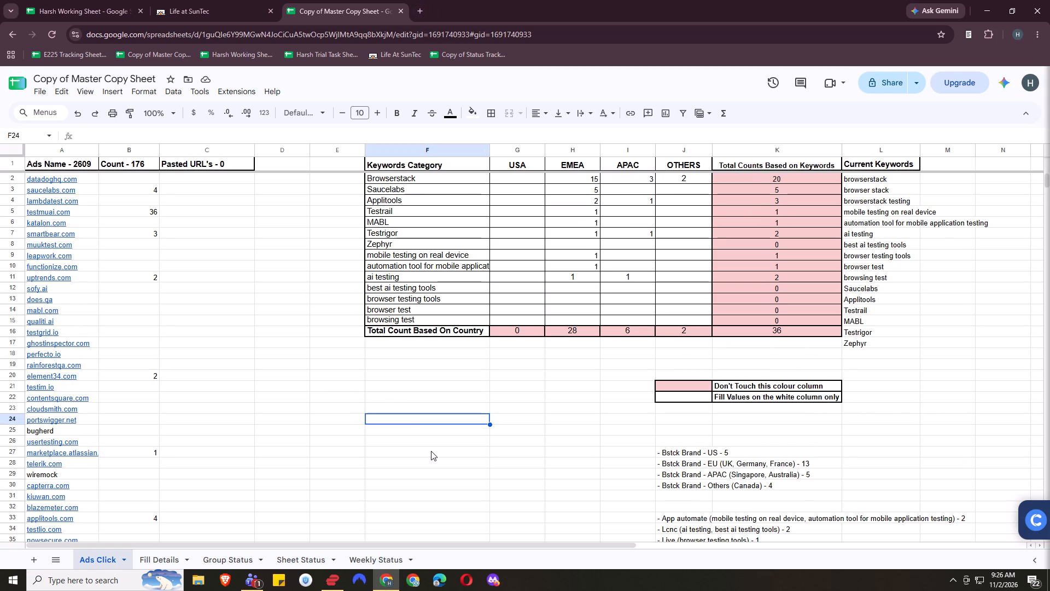
In a private Firefox window, search Google for "wallpaper" and browse the image results.
left_click(498, 587)
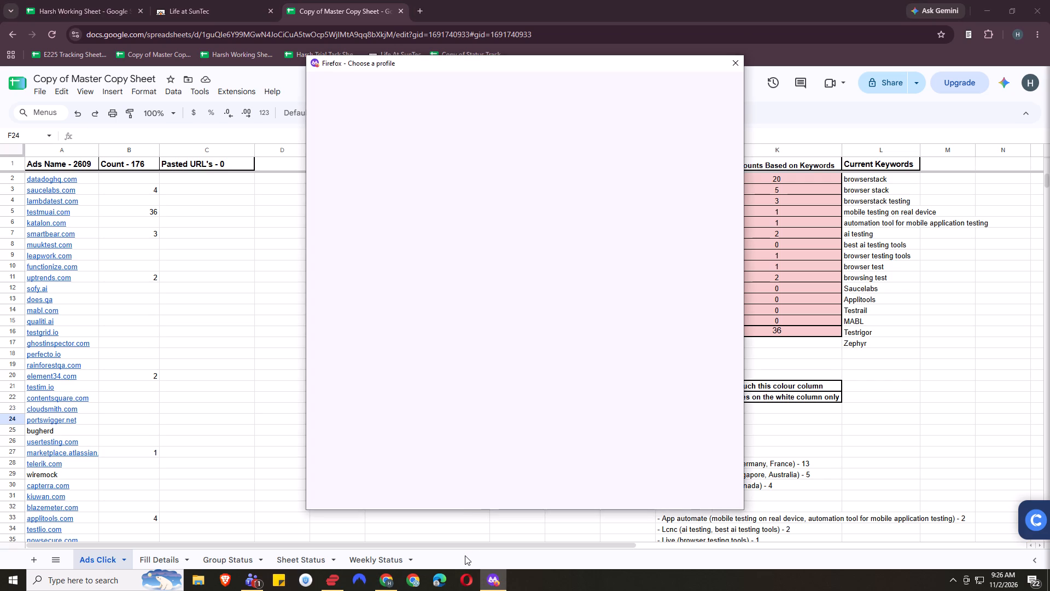
left_click(391, 252)
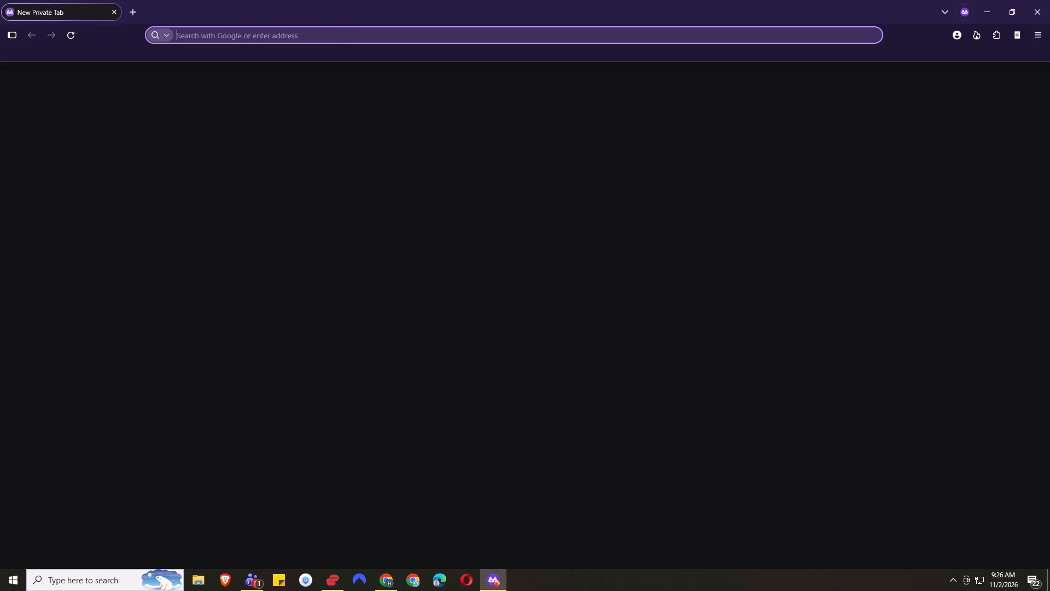
left_click(340, 32)
type("wallpaper")
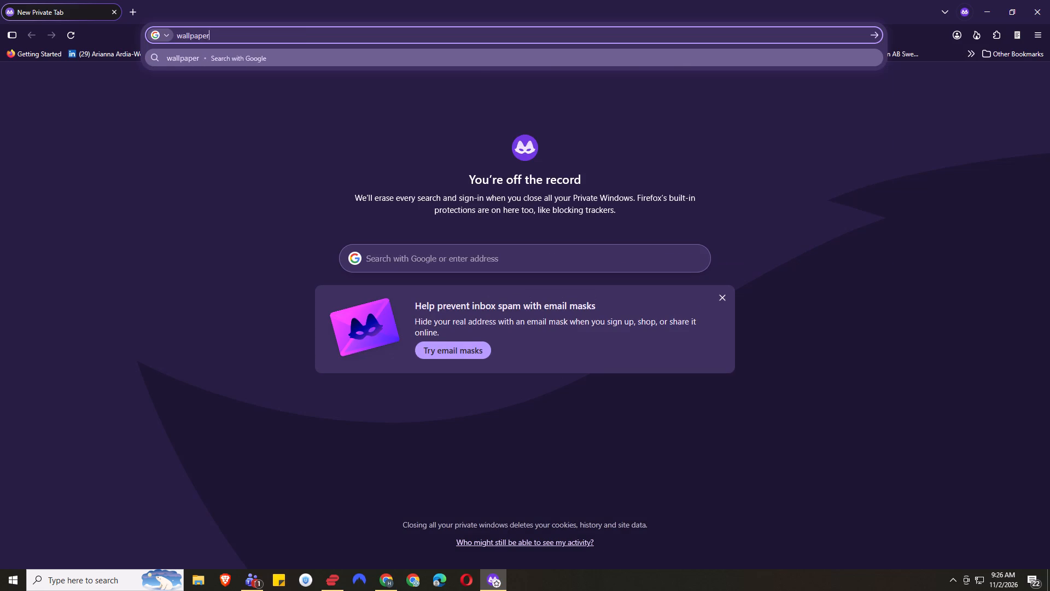
key("Return")
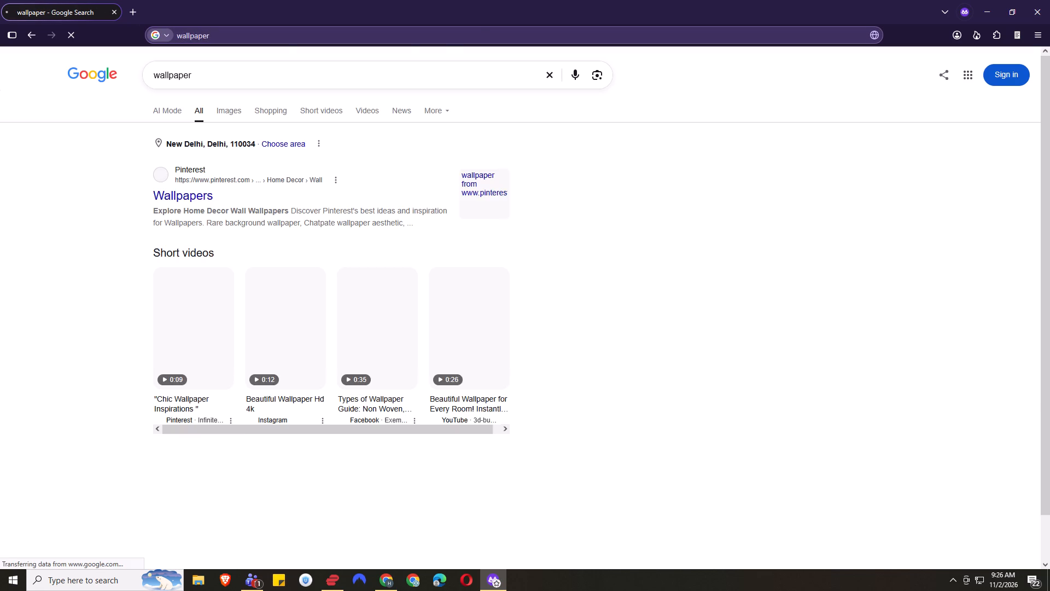
scroll(498, 402, "down", 7)
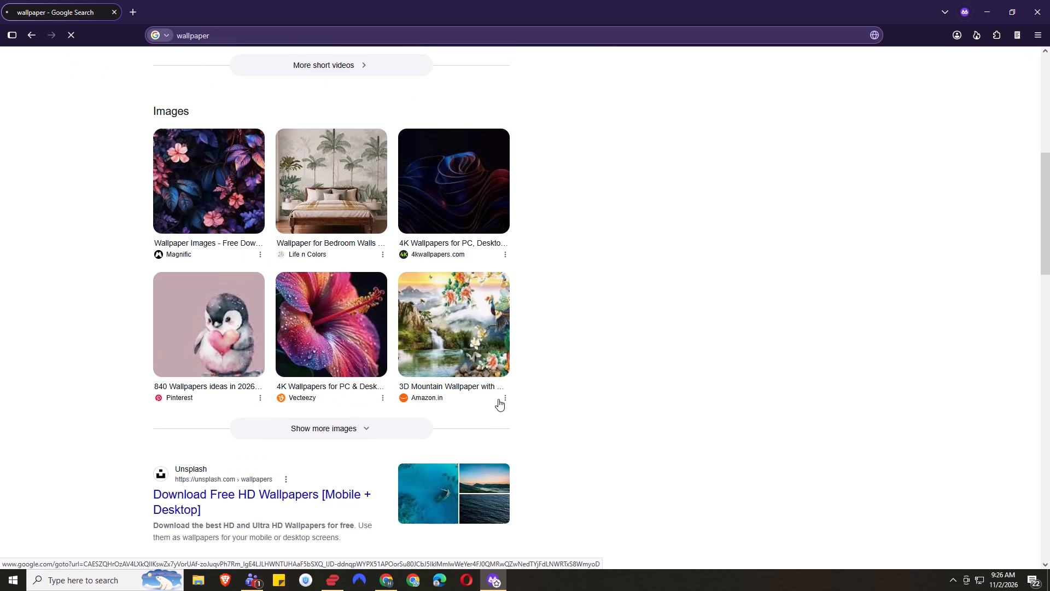
scroll(503, 387, "up", 10)
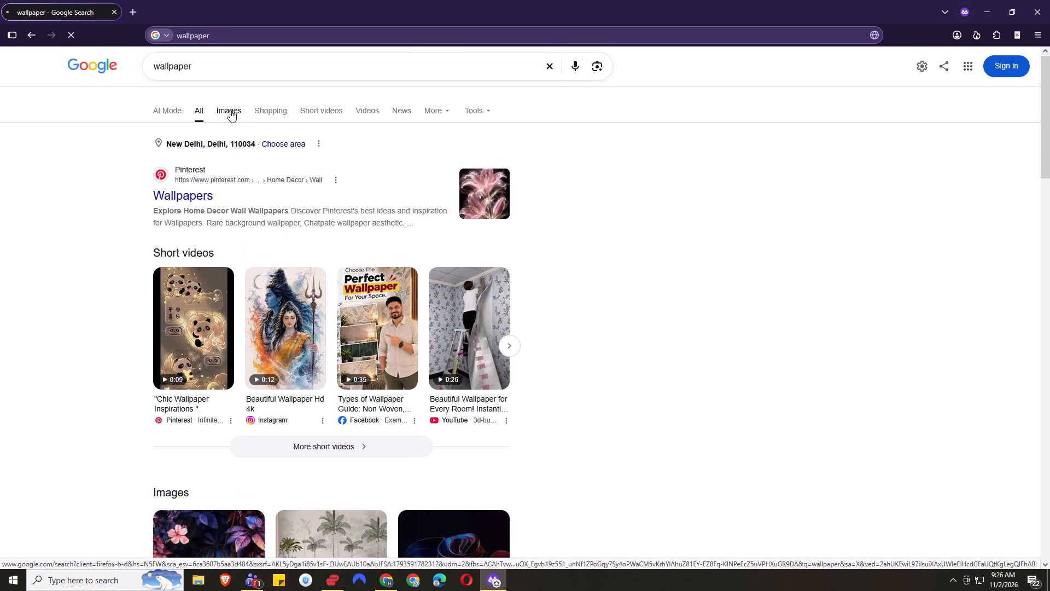
left_click(230, 110)
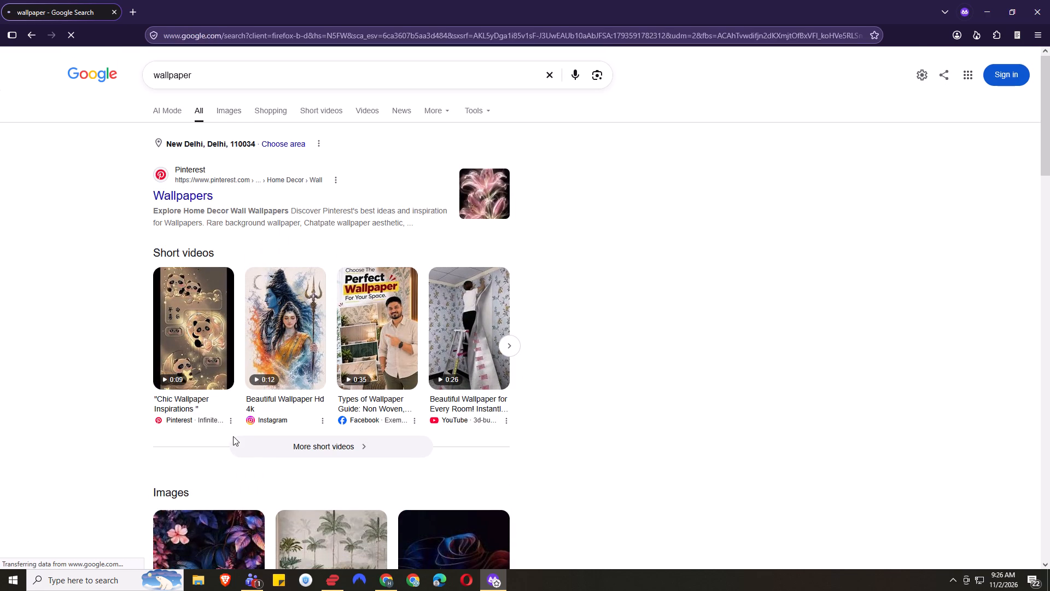
scroll(203, 441, "down", 6)
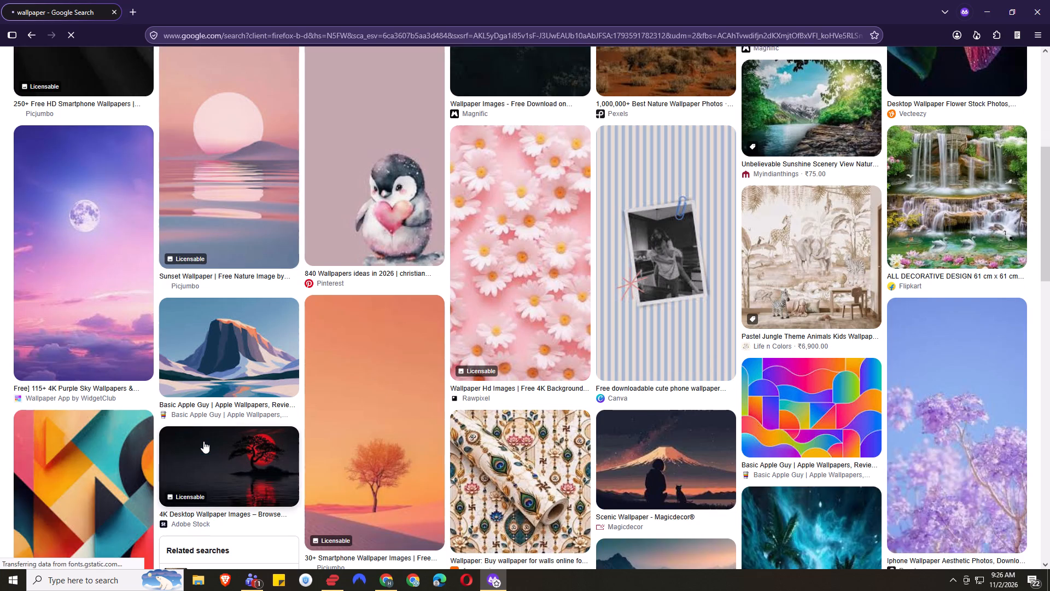
scroll(203, 441, "down", 6)
scroll(203, 441, "up", 17)
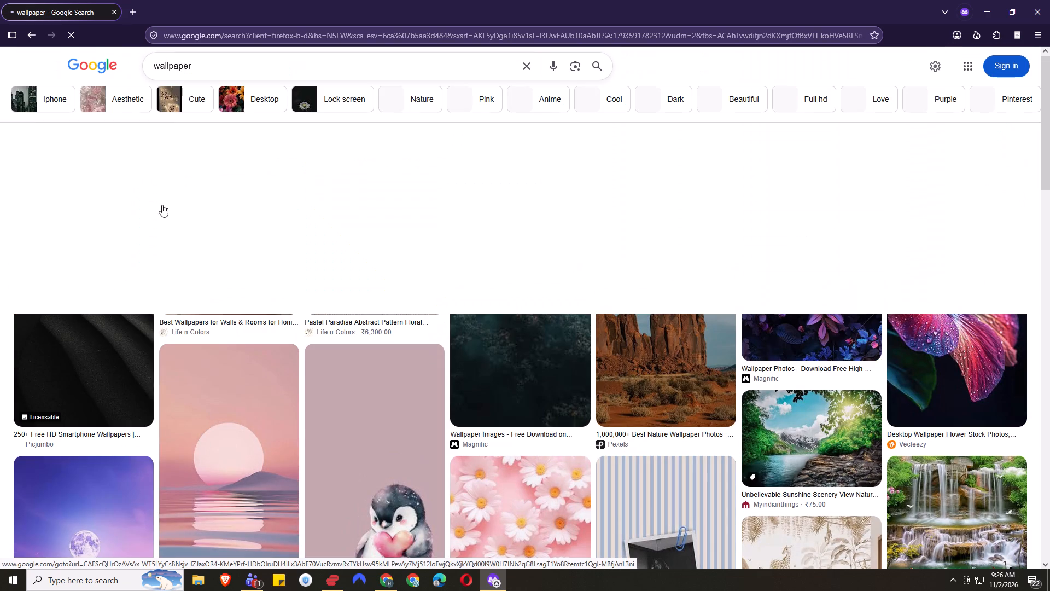
Refine the image search to "gaming wallpaper", browse the results and preview the Getty Wallpapers gaming image.
left_click(156, 77)
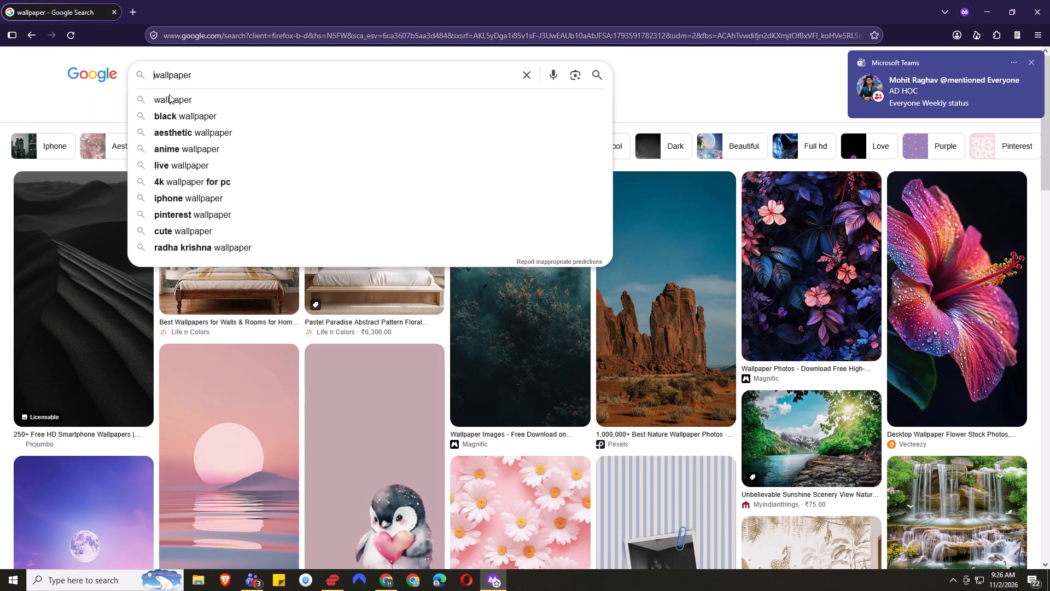
type("gaming")
key("space")
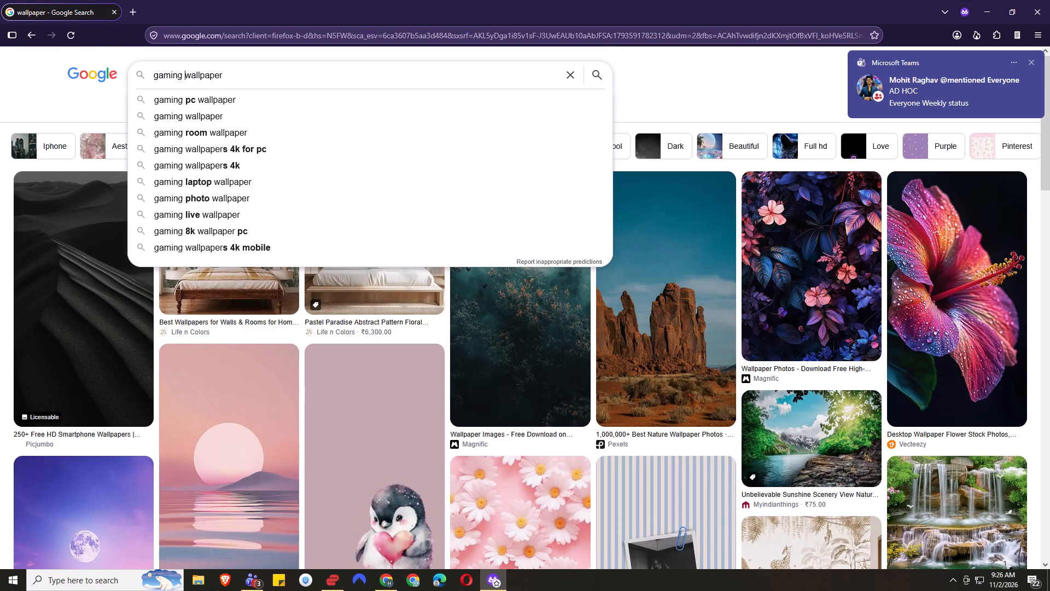
key("Return")
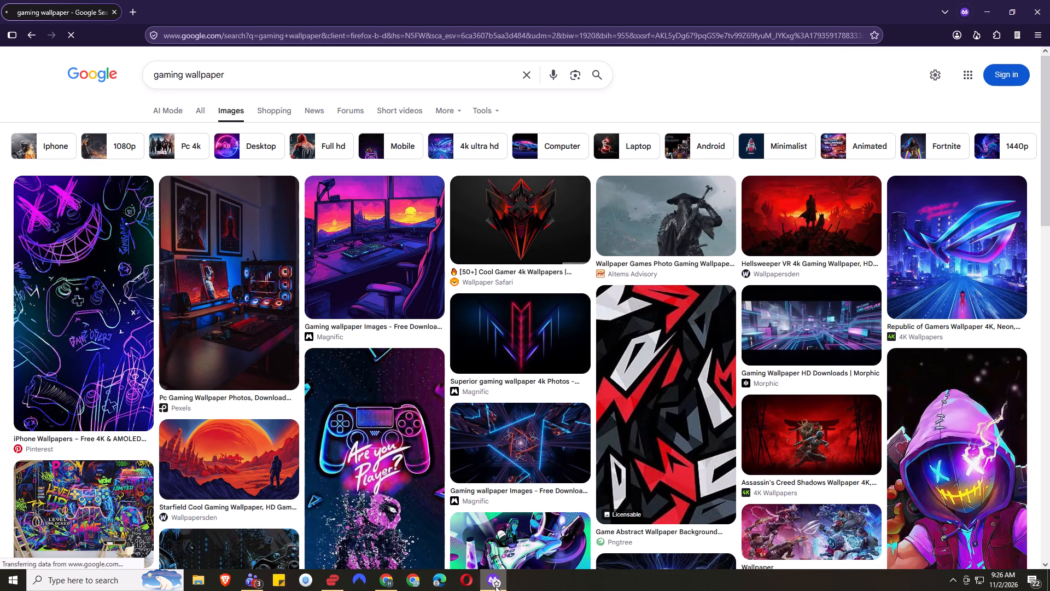
scroll(546, 442, "down", 10)
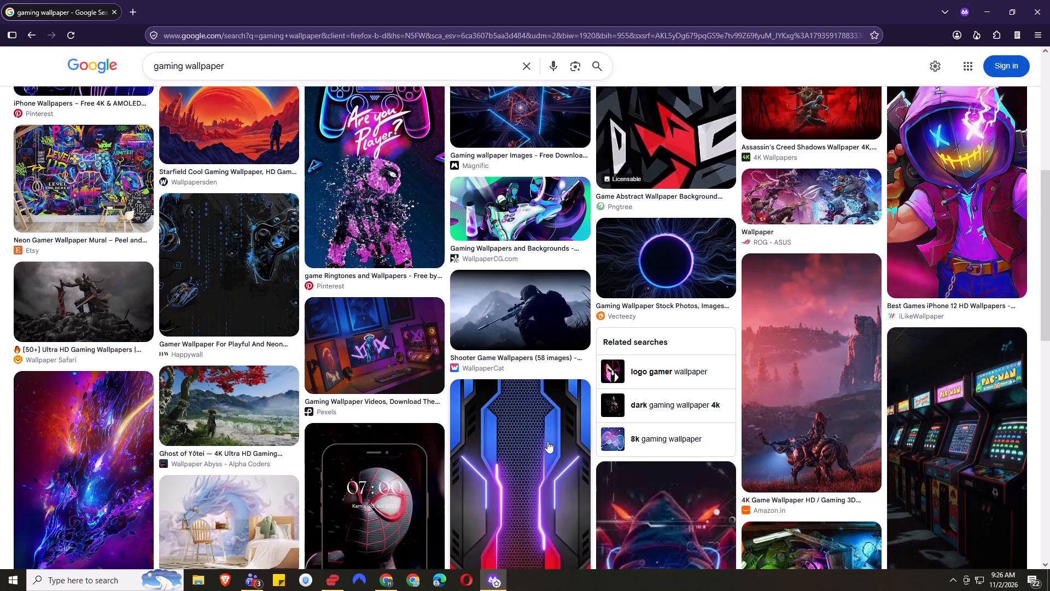
scroll(547, 441, "down", 2)
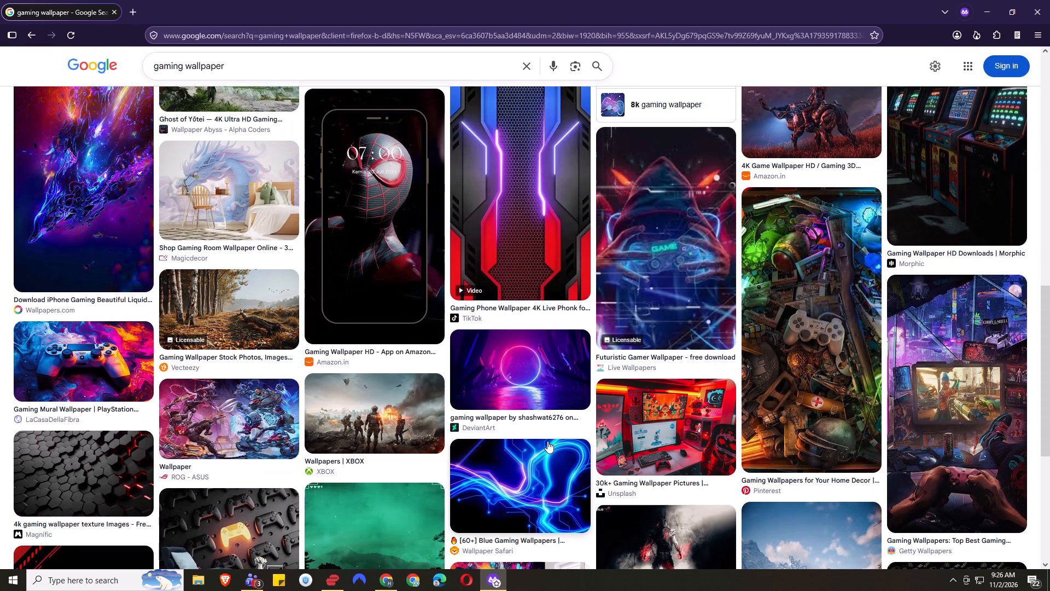
scroll(541, 439, "down", 3)
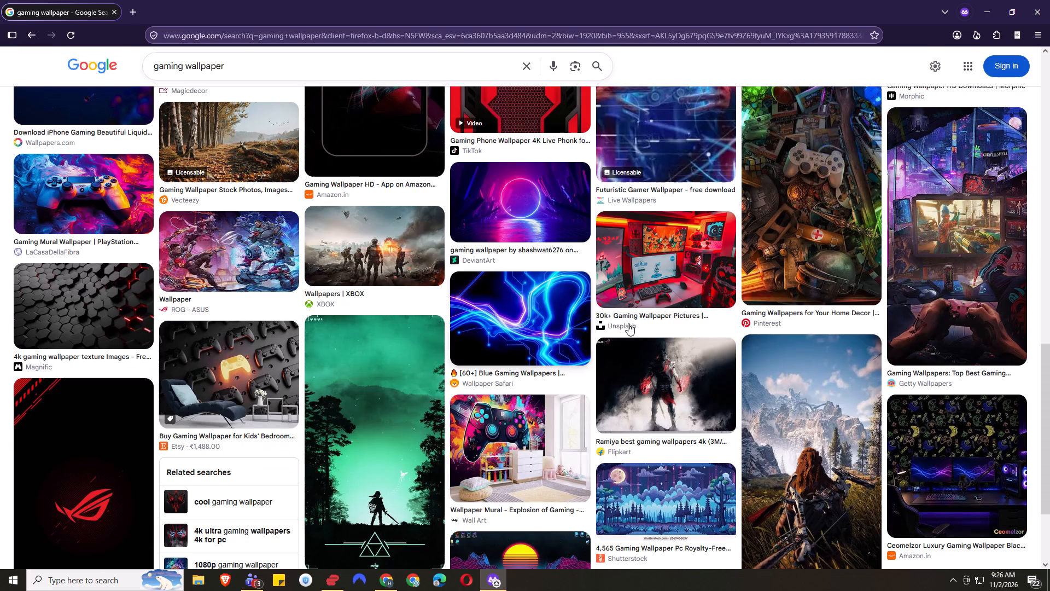
left_click(981, 242)
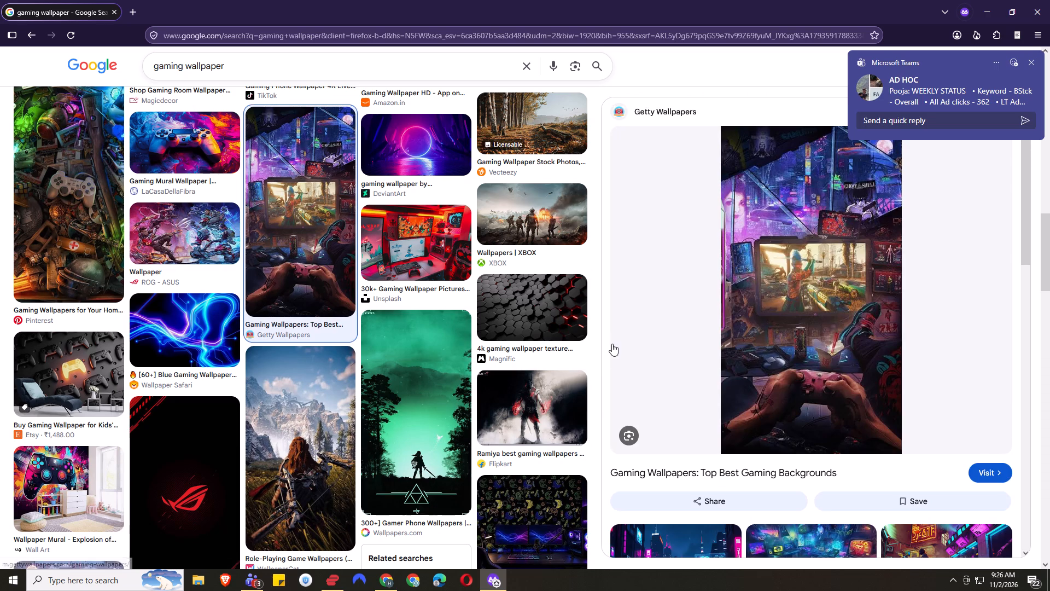
Return to the Copy of Master Copy Sheet in Chrome and look over its Weekly Status sheet.
left_click(497, 583)
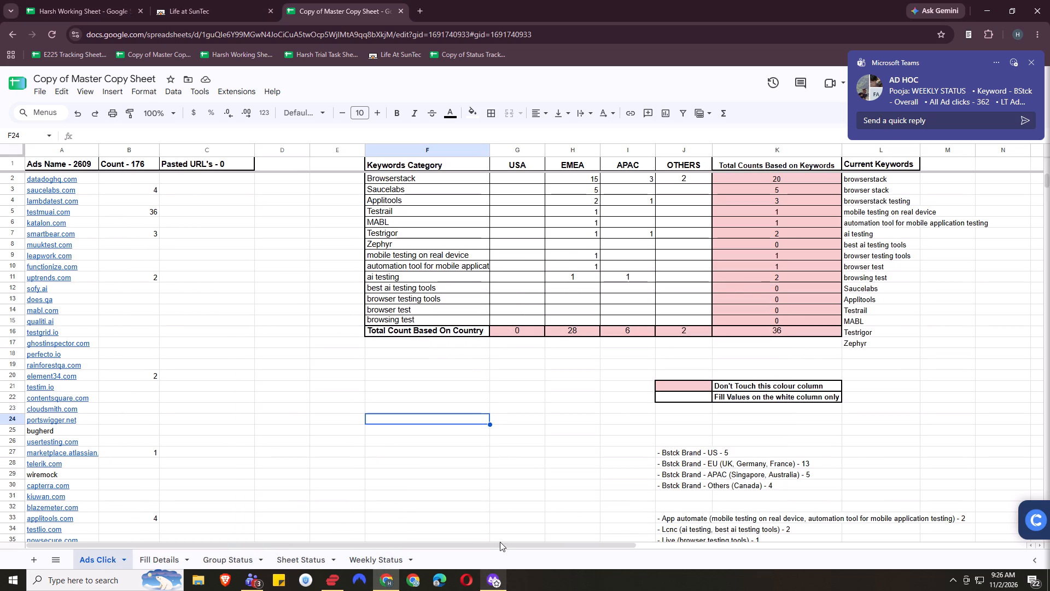
left_click(387, 553)
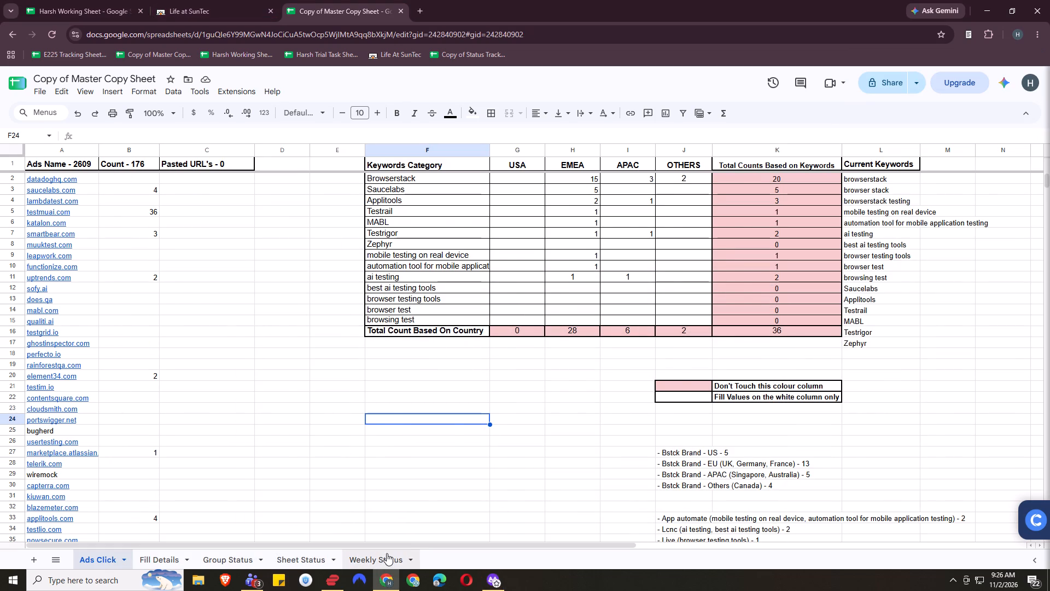
scroll(118, 395, "down", 5)
scroll(118, 395, "up", 10)
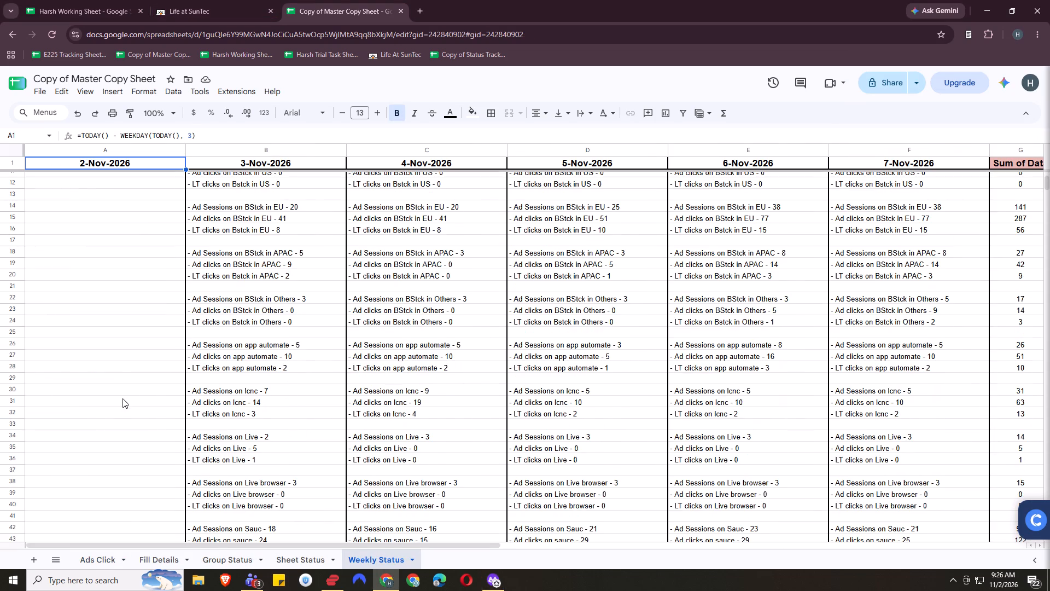
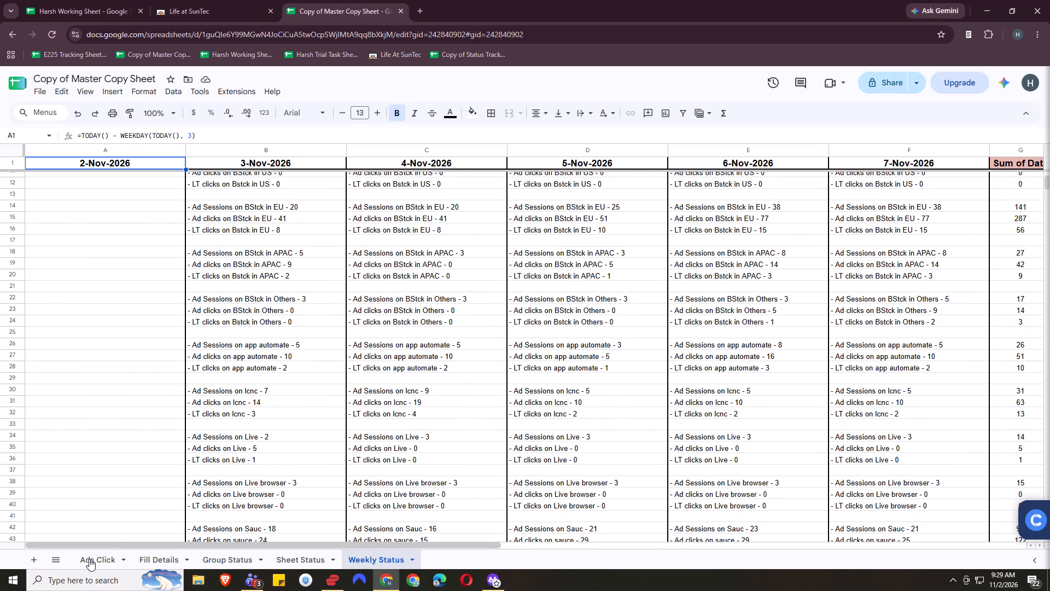
On the Ads Click sheet, paste the copied keyword ad-click report into the Keywords Category column starting at cell F24.
left_click(89, 559)
scroll(519, 447, "down", 4)
scroll(519, 447, "up", 6)
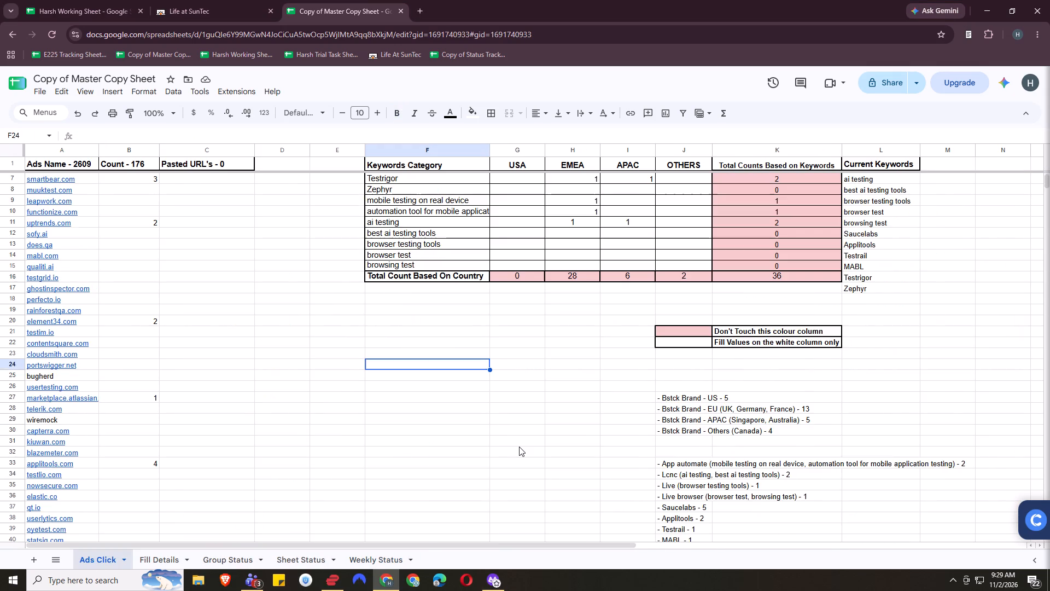
scroll(477, 434, "down", 4)
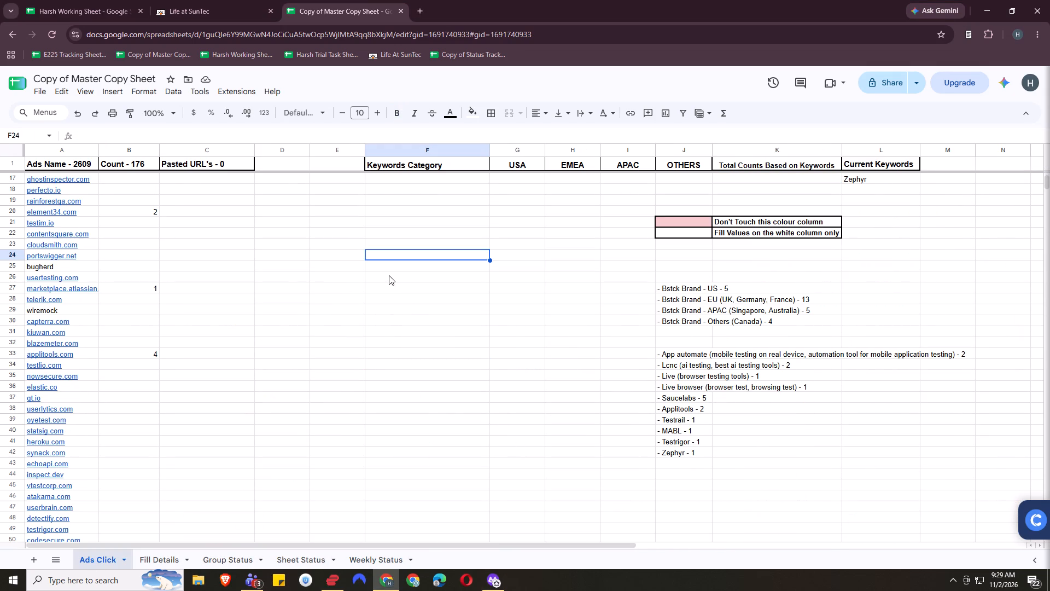
key("ctrl+v")
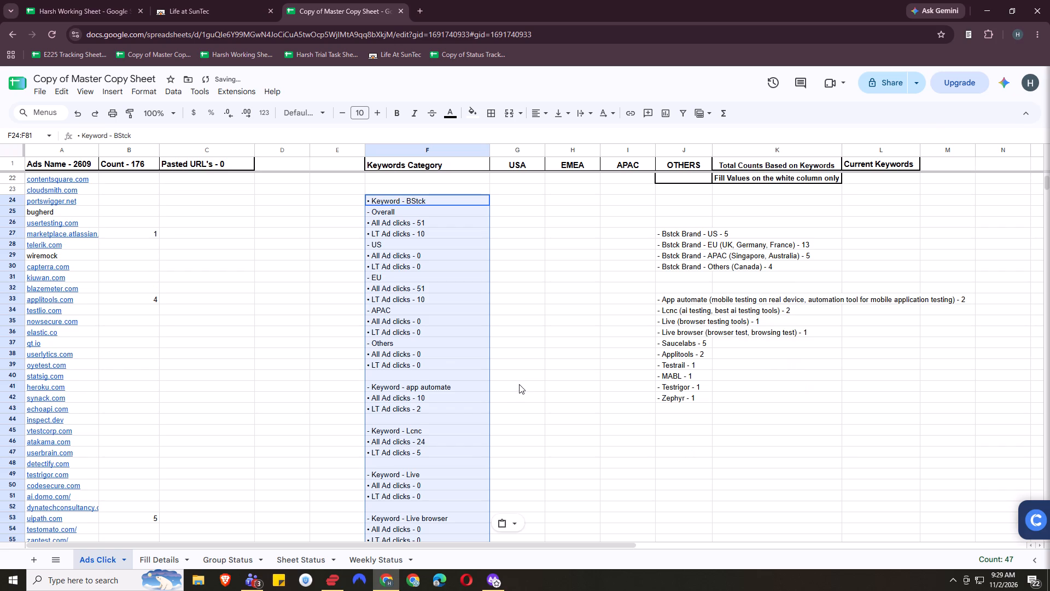
scroll(518, 386, "down", 7)
scroll(515, 391, "up", 10)
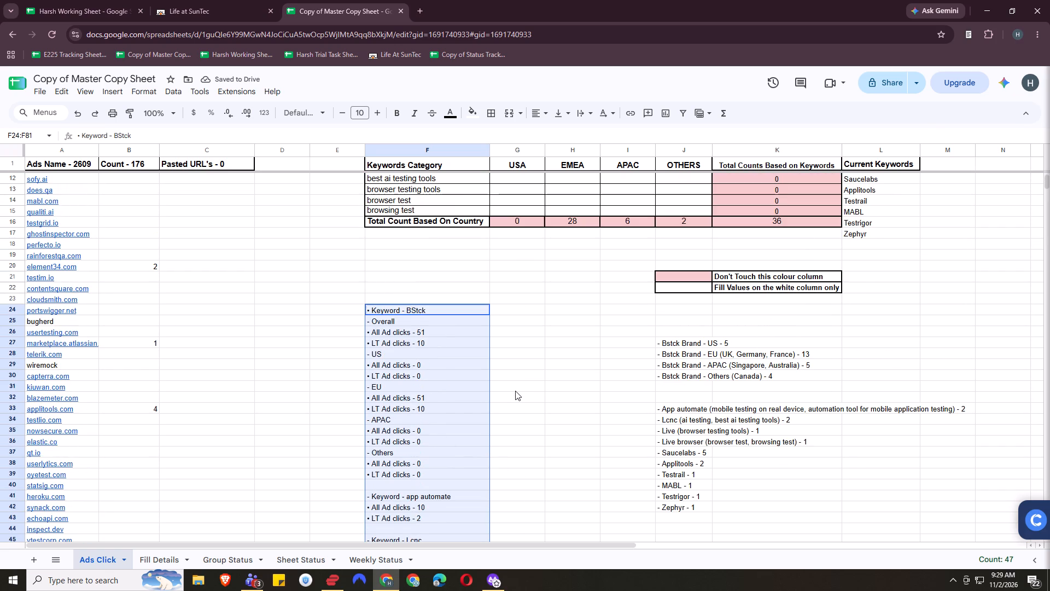
left_click(532, 410)
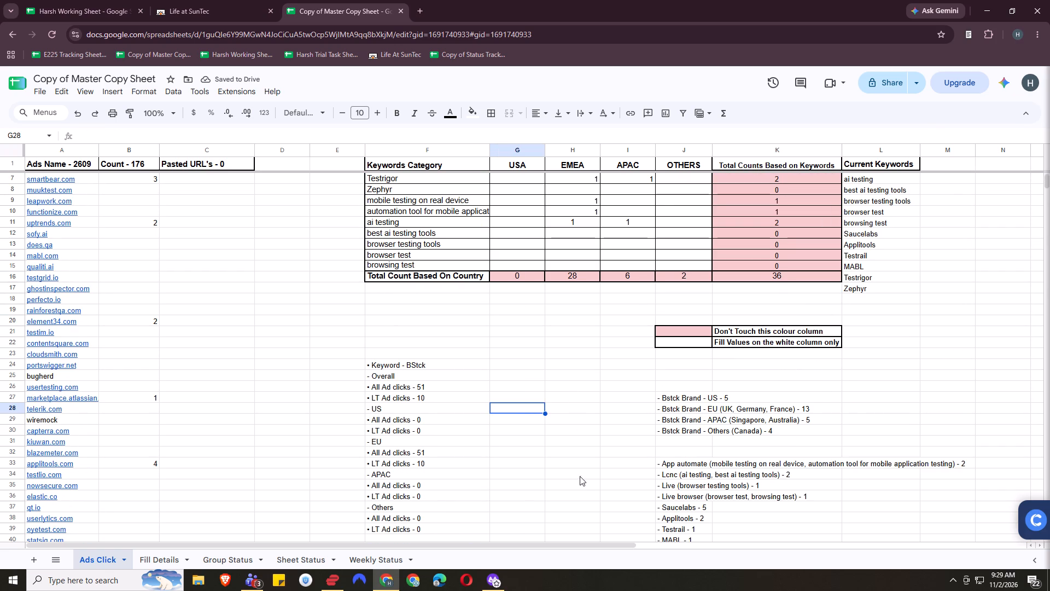
Clear the old EMEA, APAC and OTHERS counts in H2:J11 of the keyword category table.
scroll(580, 475, "up", 6)
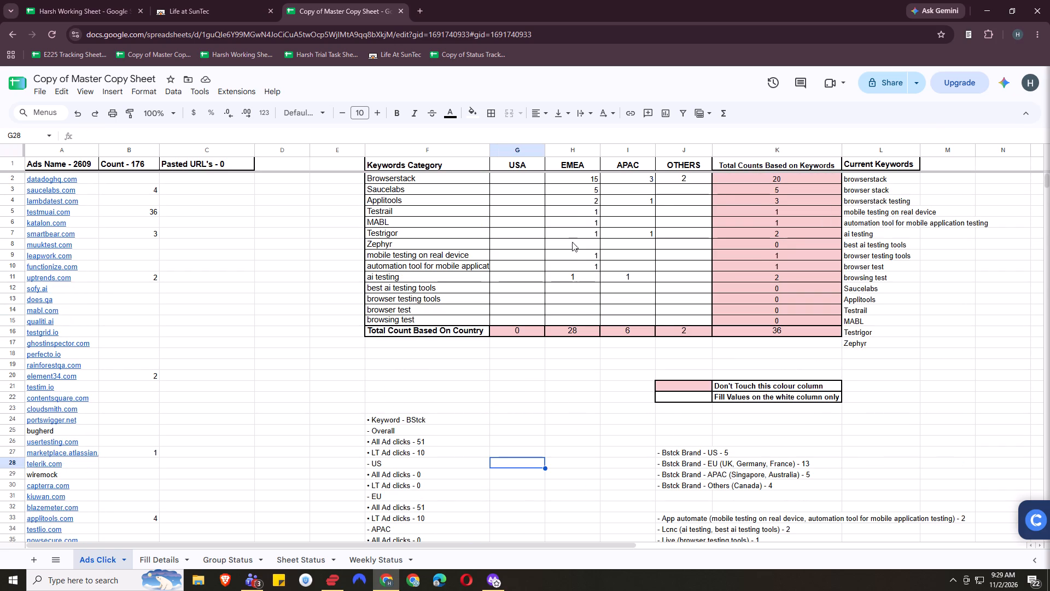
left_click_drag(580, 175, 645, 273)
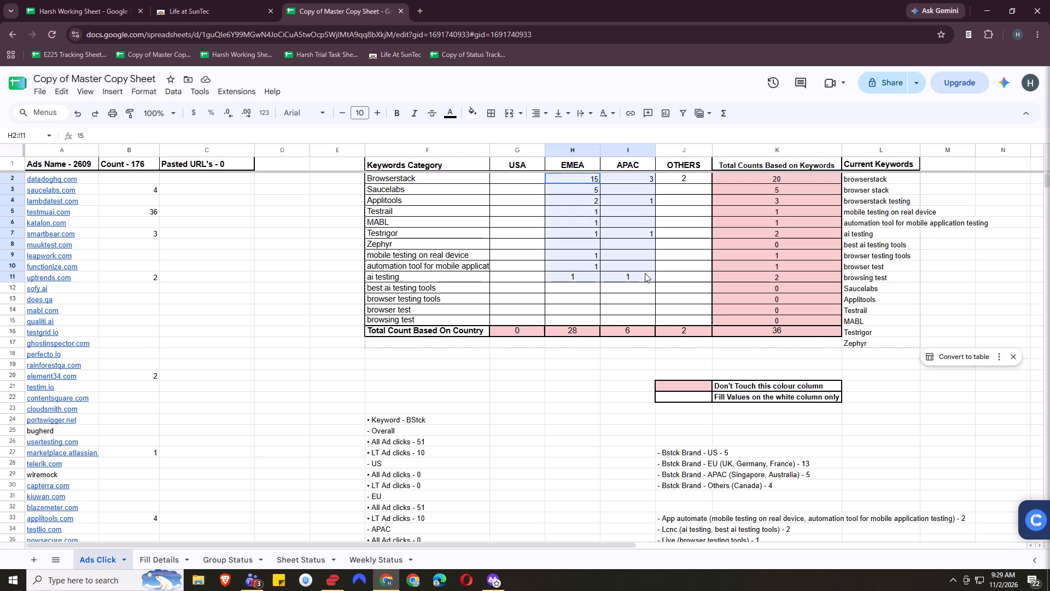
left_click_drag(645, 273, 667, 280)
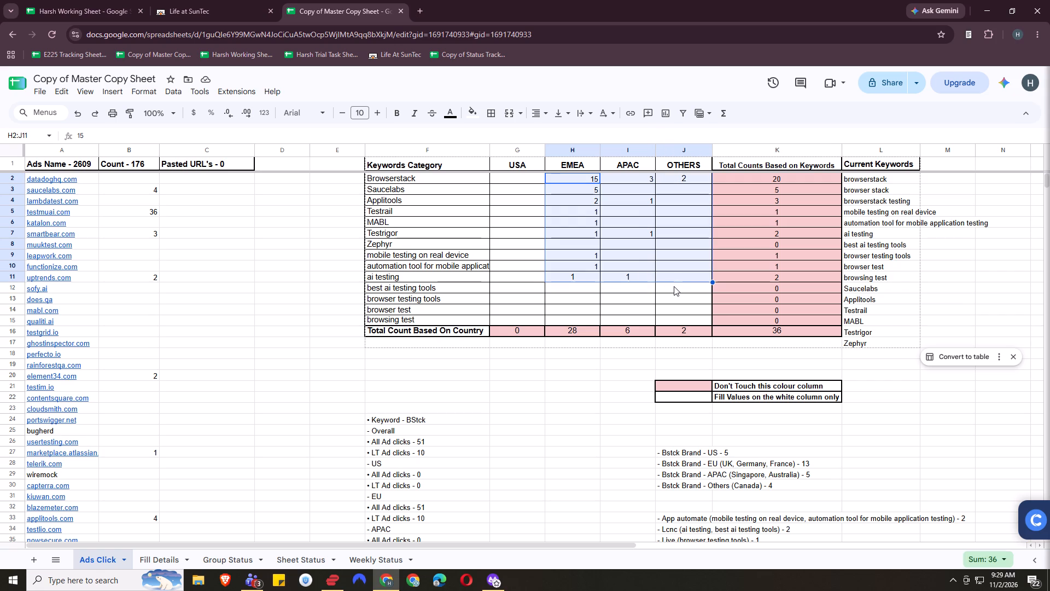
key("BackSpace")
left_click(595, 404)
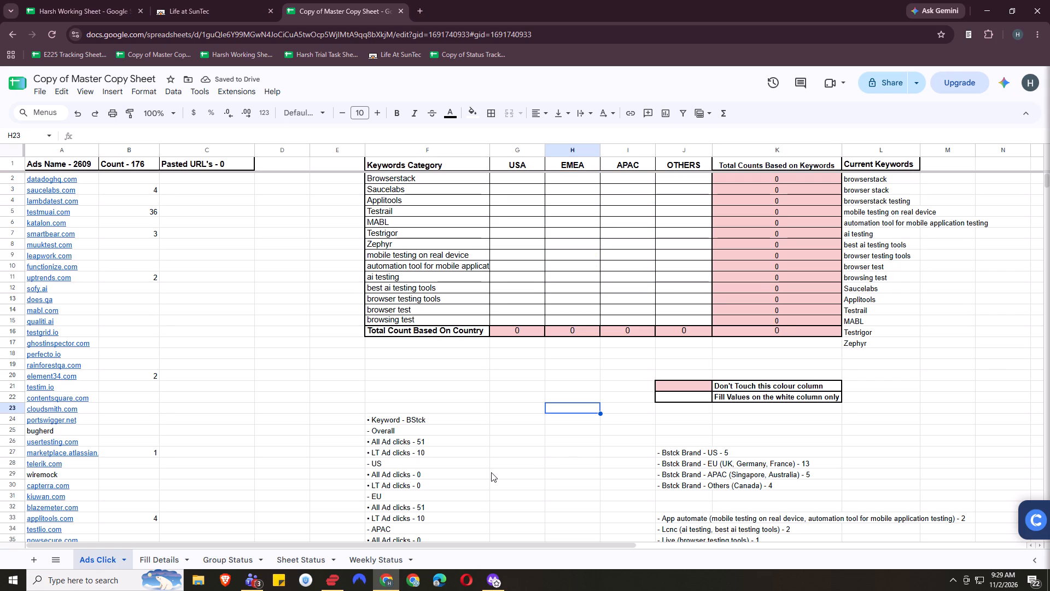
Enter 10 as the EMEA count for Browserstack, based on the pasted report's BStck EU figures.
scroll(512, 461, "down", 2)
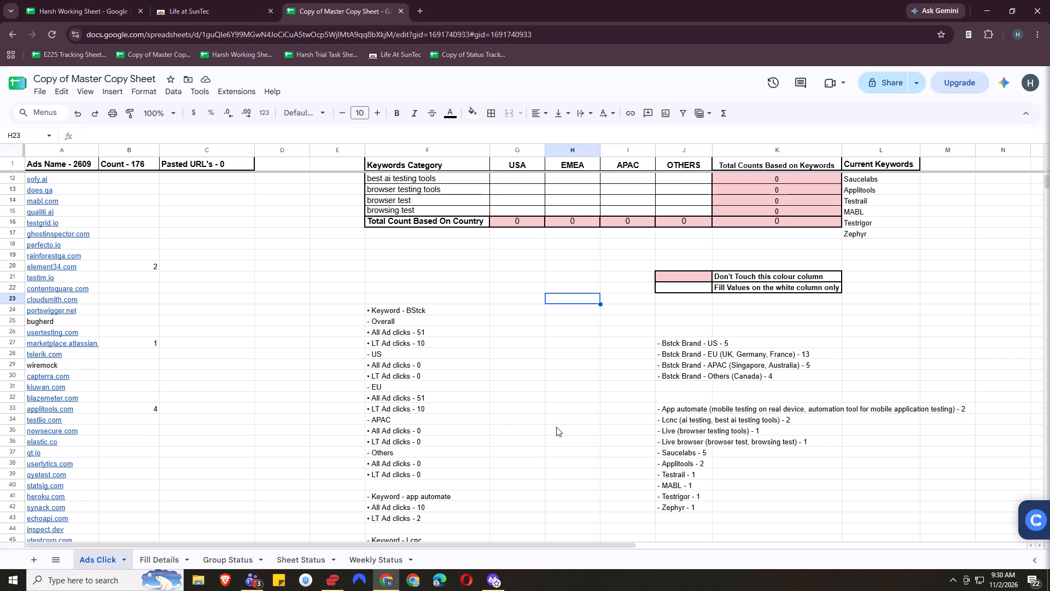
scroll(556, 427, "up", 5)
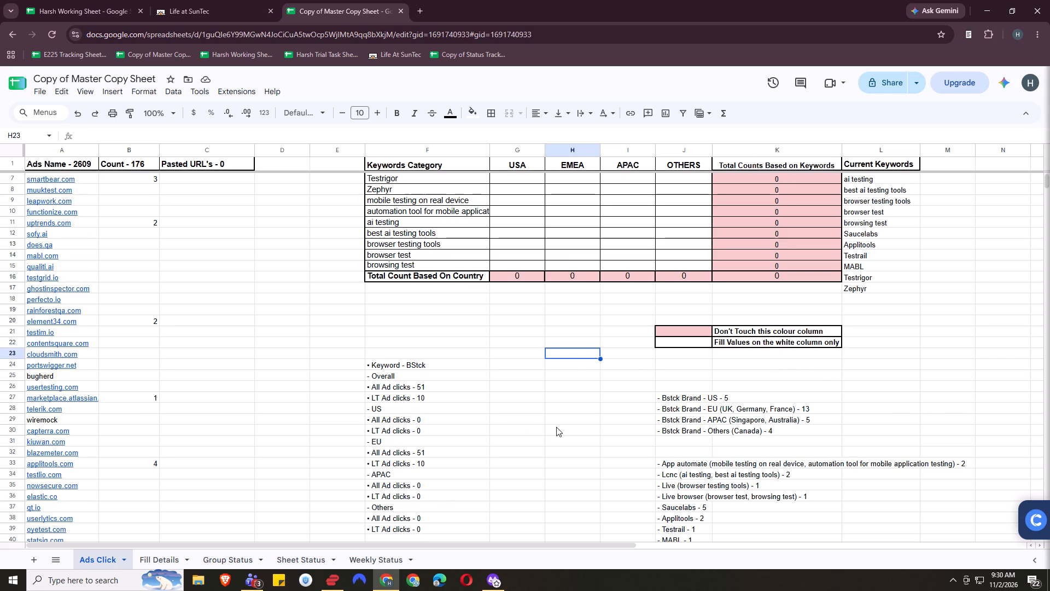
scroll(556, 427, "up", 3)
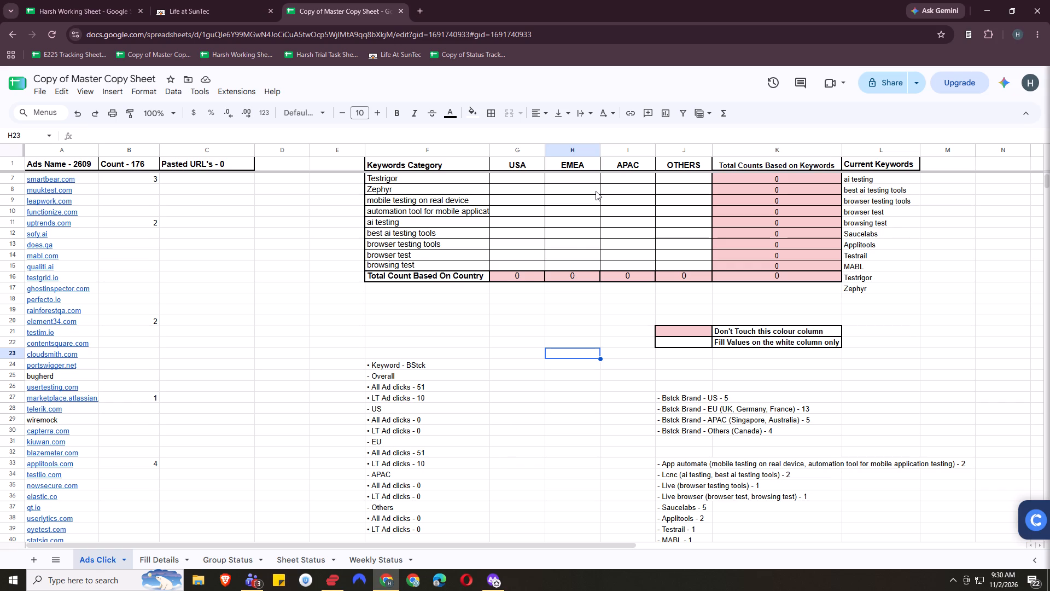
left_click(585, 178)
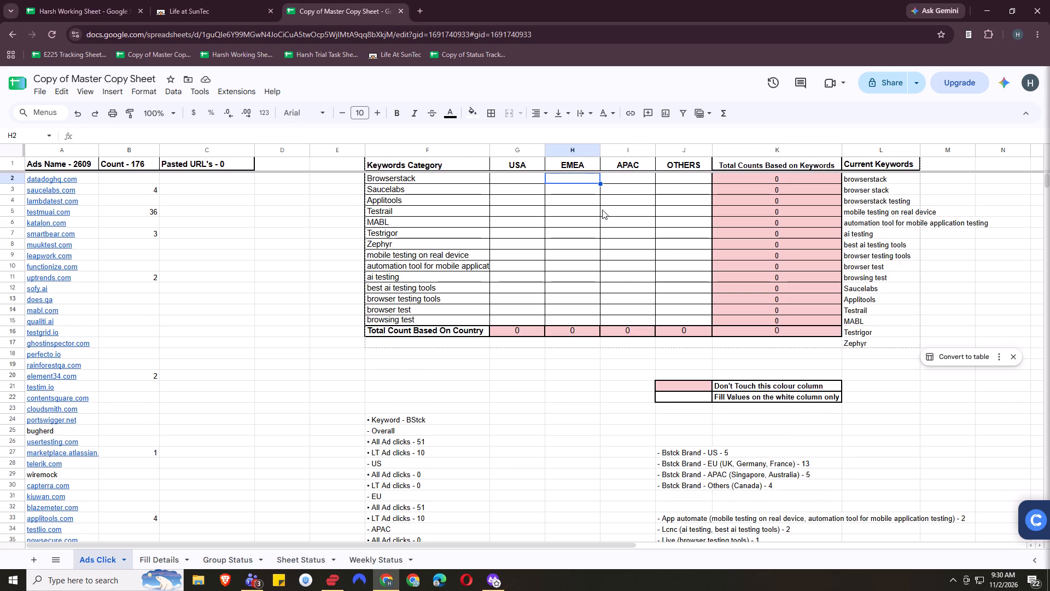
type("10")
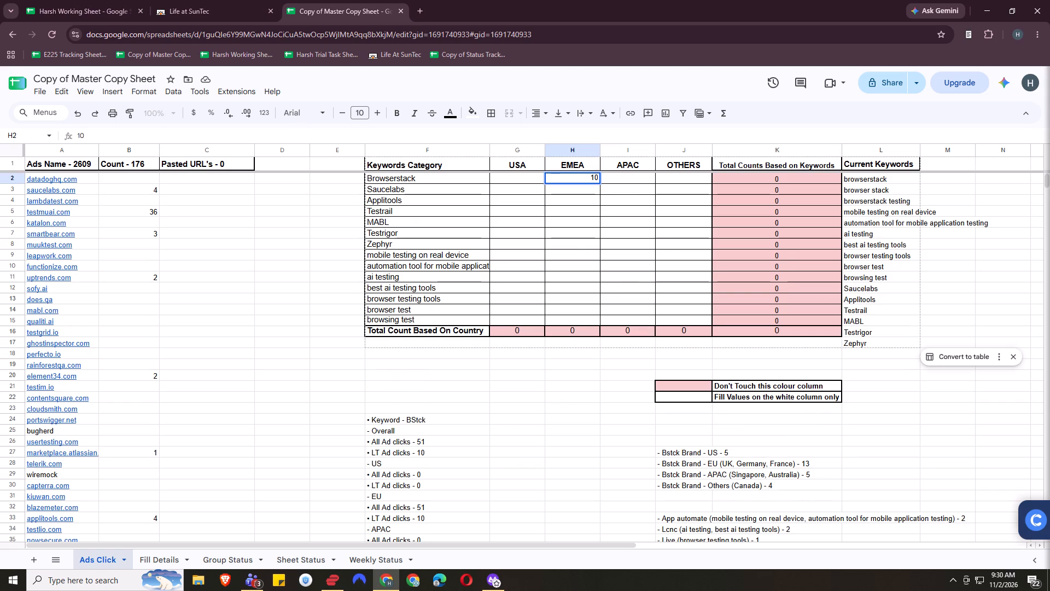
left_click(568, 461)
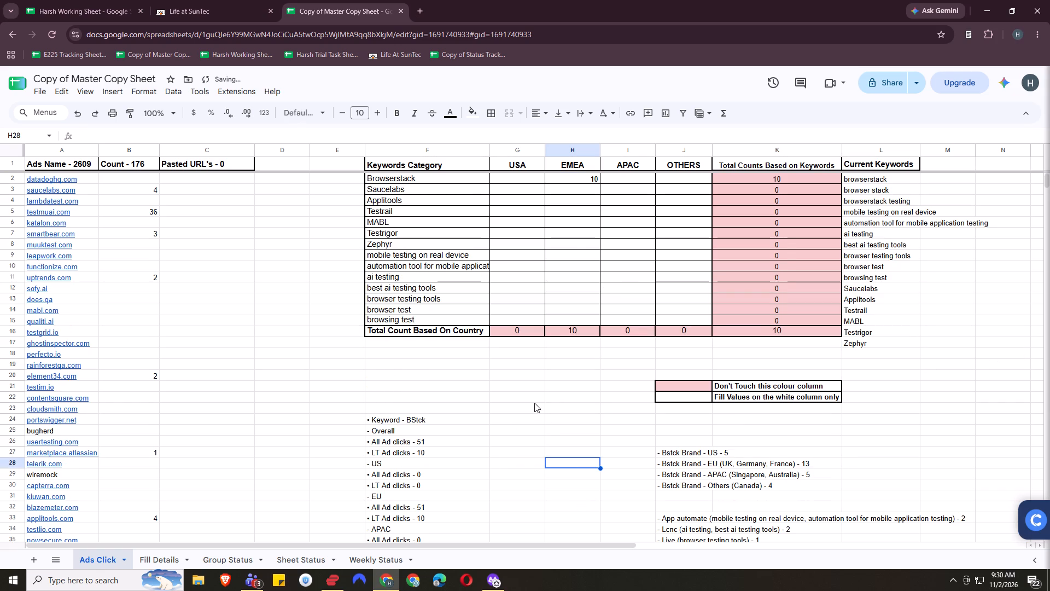
Check the pasted app automate figures and enter an EMEA count of 1 for each of the two mobile testing keywords.
scroll(511, 419, "down", 1)
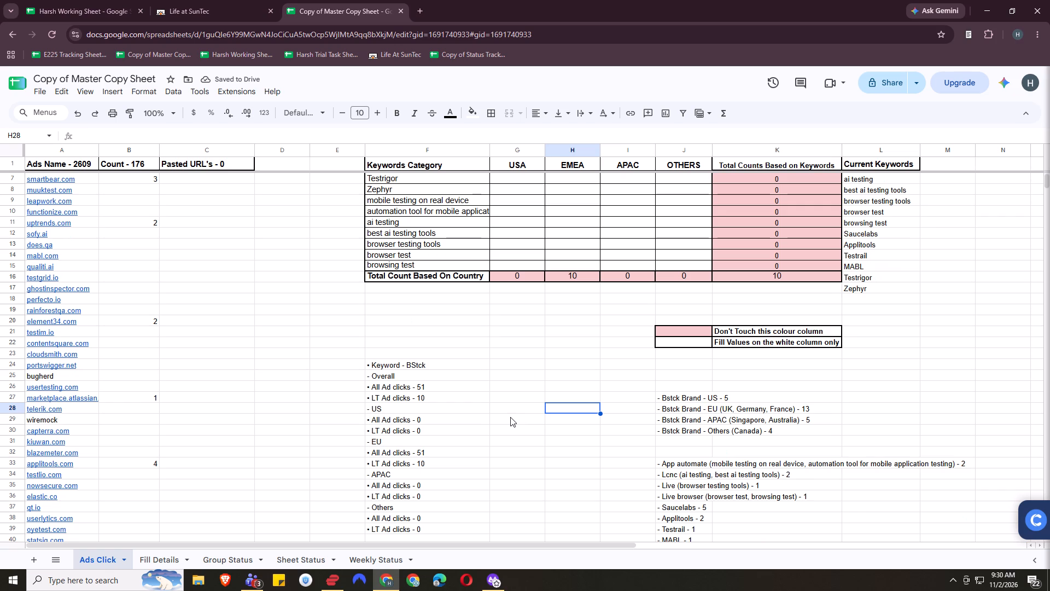
scroll(510, 417, "down", 2)
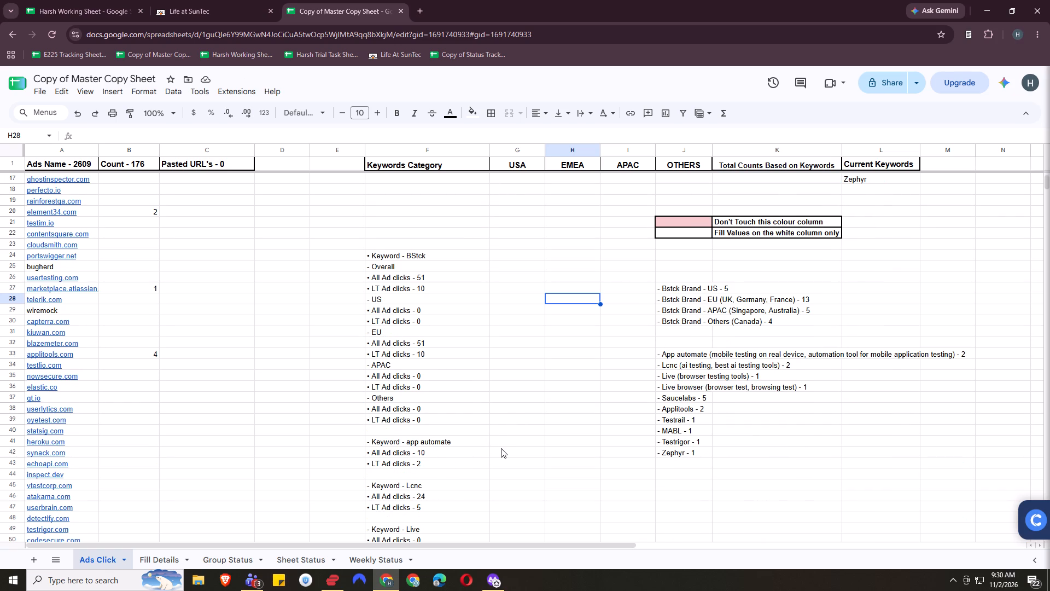
scroll(501, 448, "up", 5)
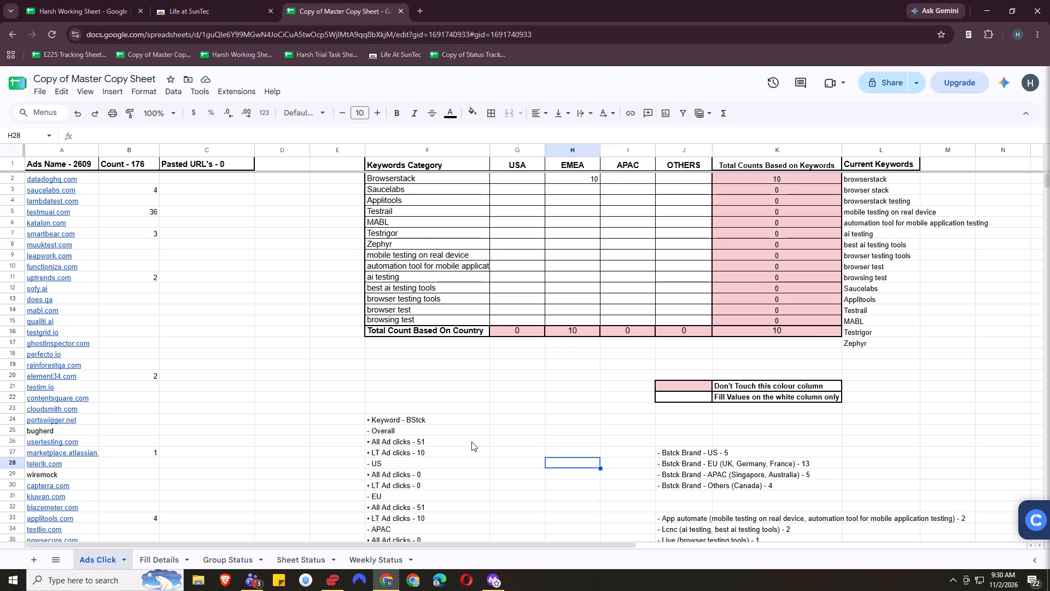
scroll(471, 442, "down", 3)
scroll(500, 427, "up", 2)
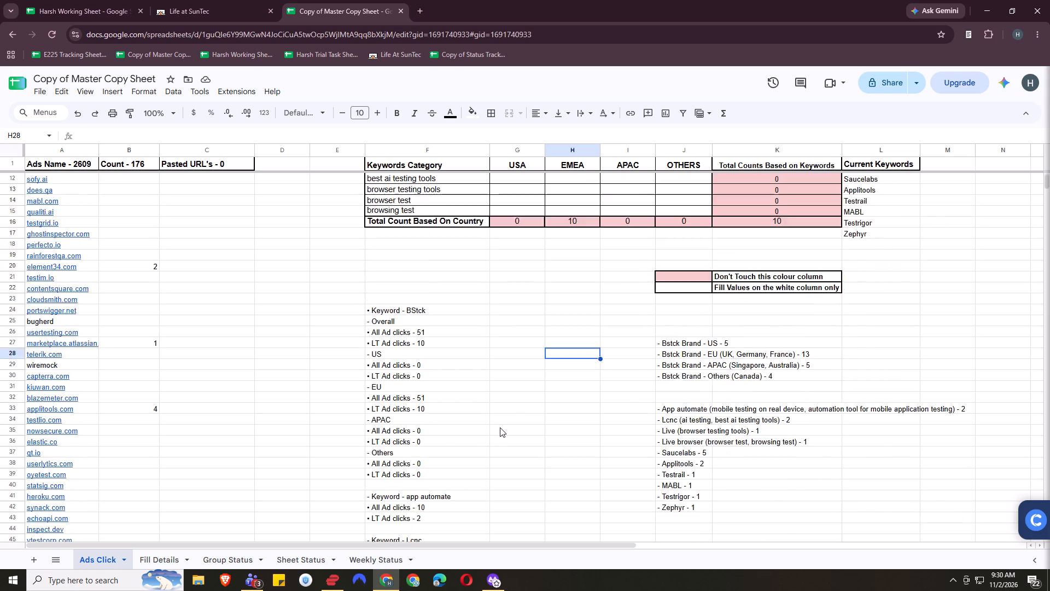
scroll(500, 427, "up", 2)
left_click(570, 258)
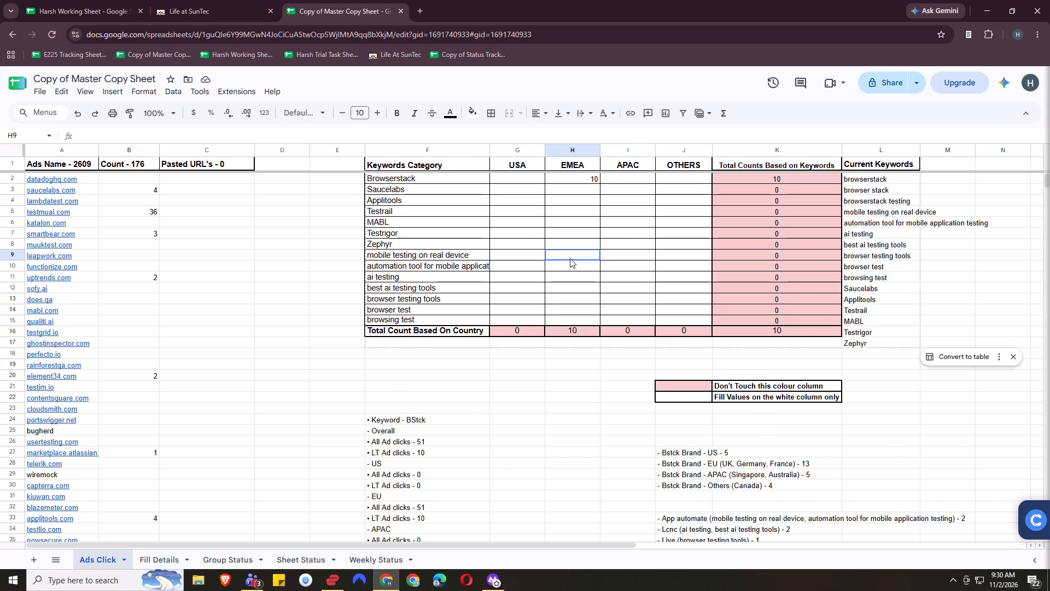
key("1")
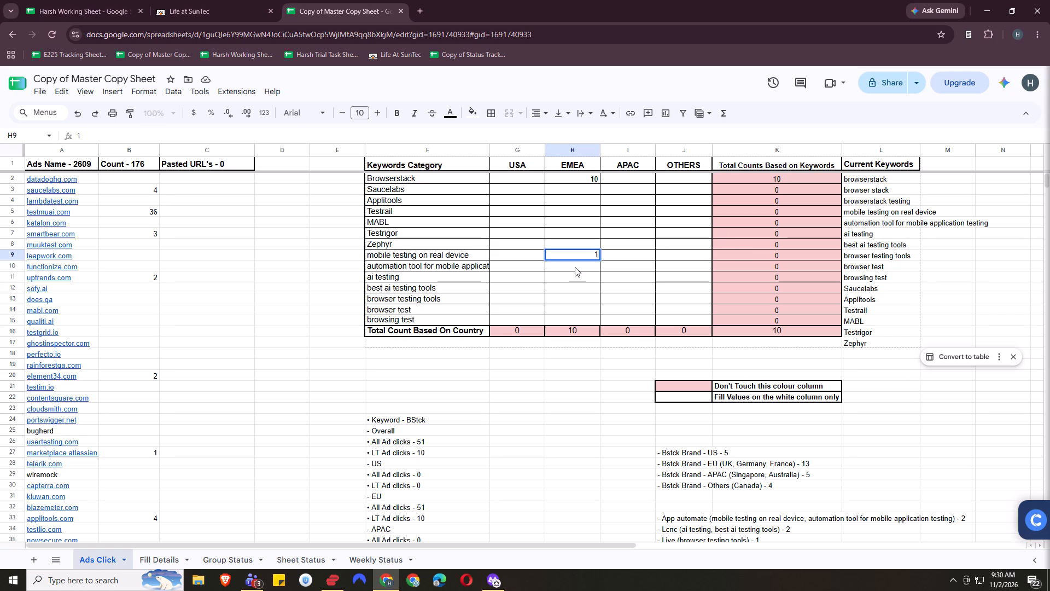
left_click(575, 267)
key("1")
left_click(573, 423)
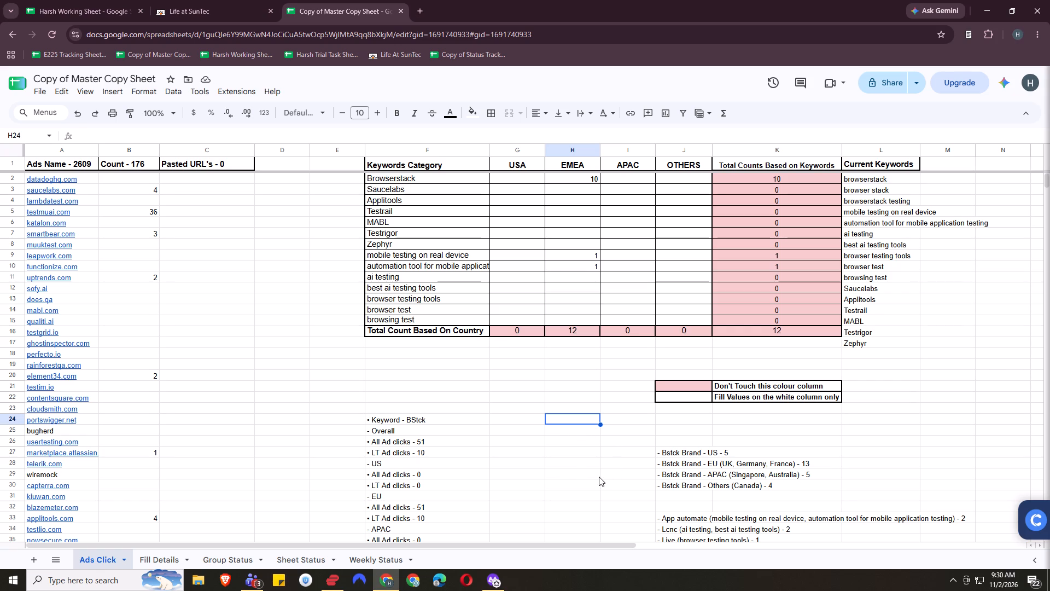
Check the pasted Lcnc figures and enter 5 as the EMEA count for ai testing.
left_click(610, 450)
scroll(599, 453, "down", 3)
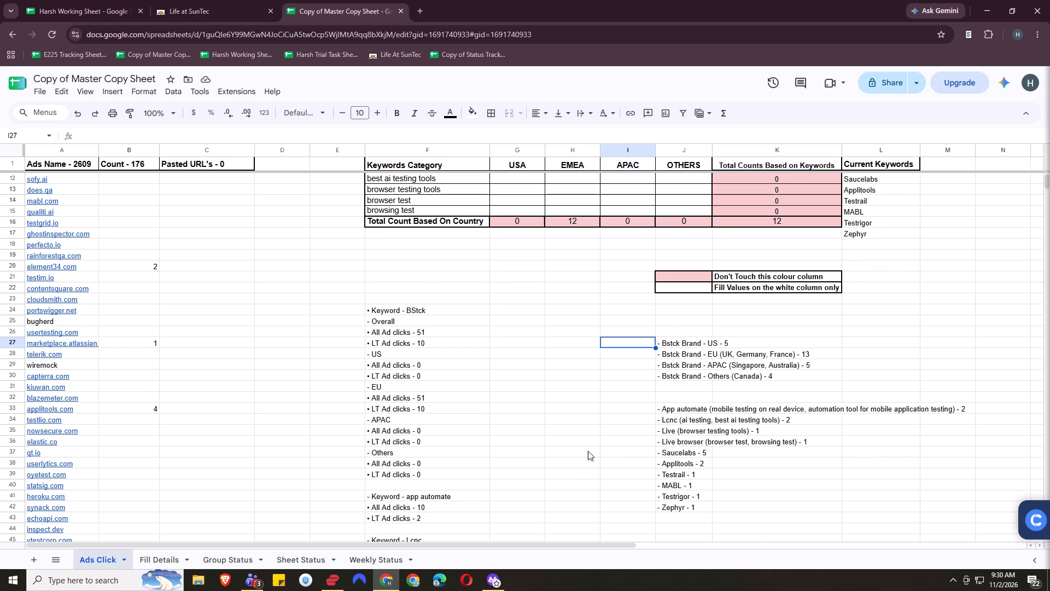
scroll(582, 451, "down", 2)
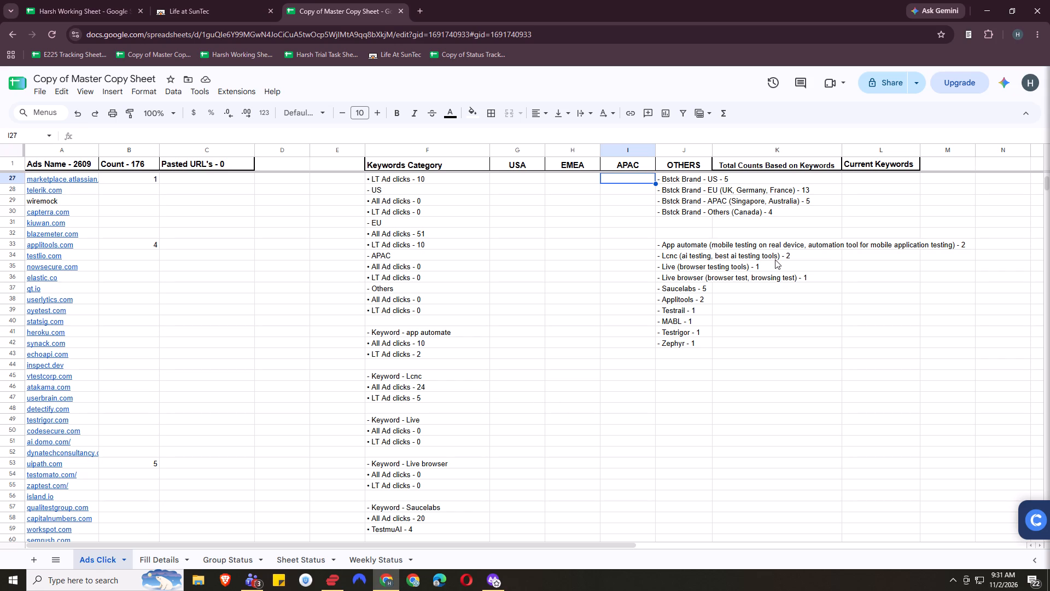
scroll(600, 423, "up", 2)
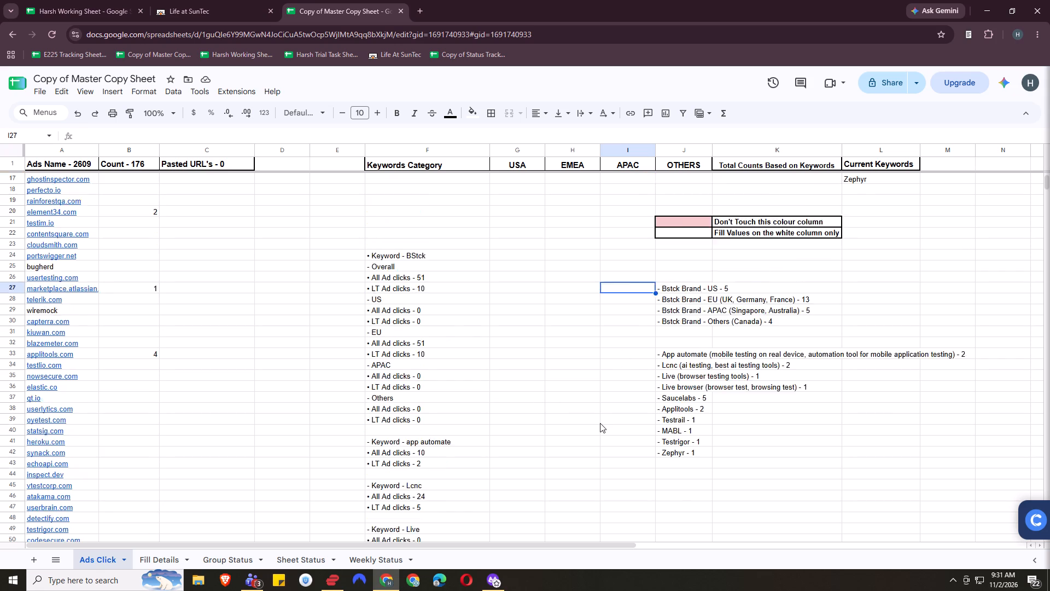
scroll(600, 423, "up", 1)
scroll(600, 423, "down", 2)
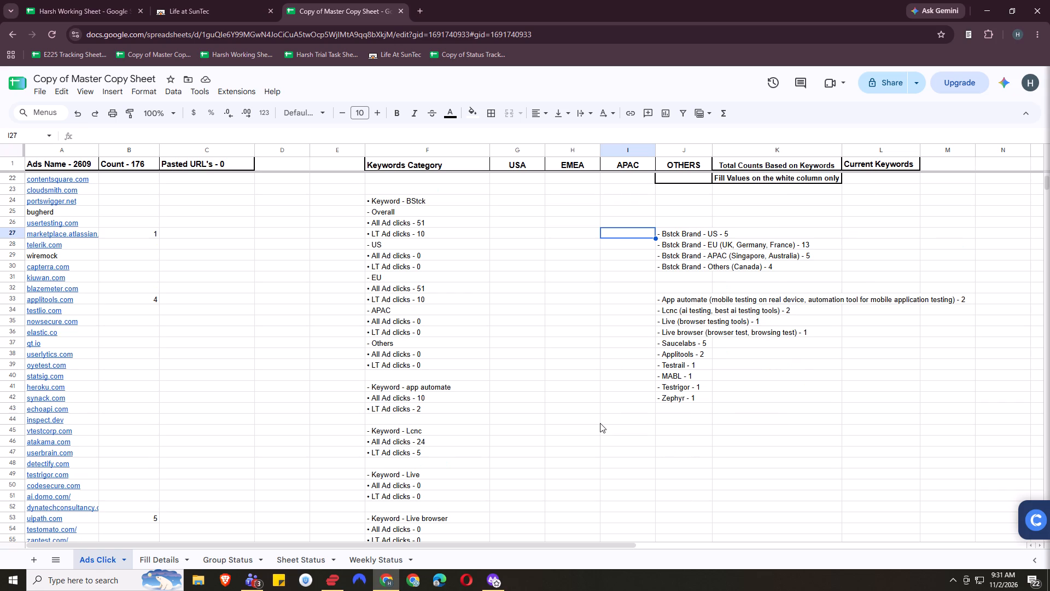
scroll(600, 423, "up", 6)
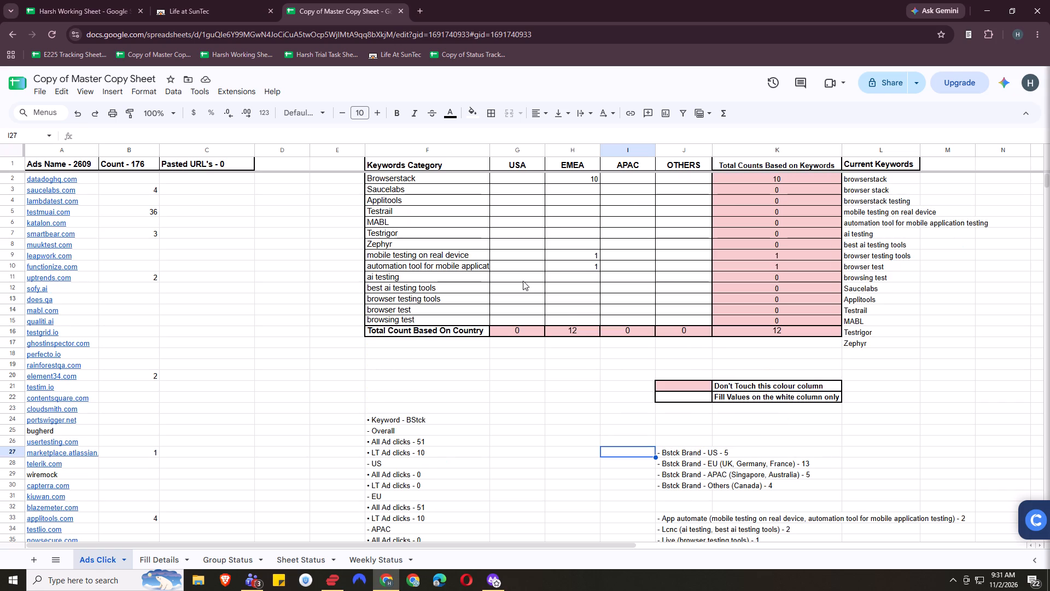
left_click(586, 276)
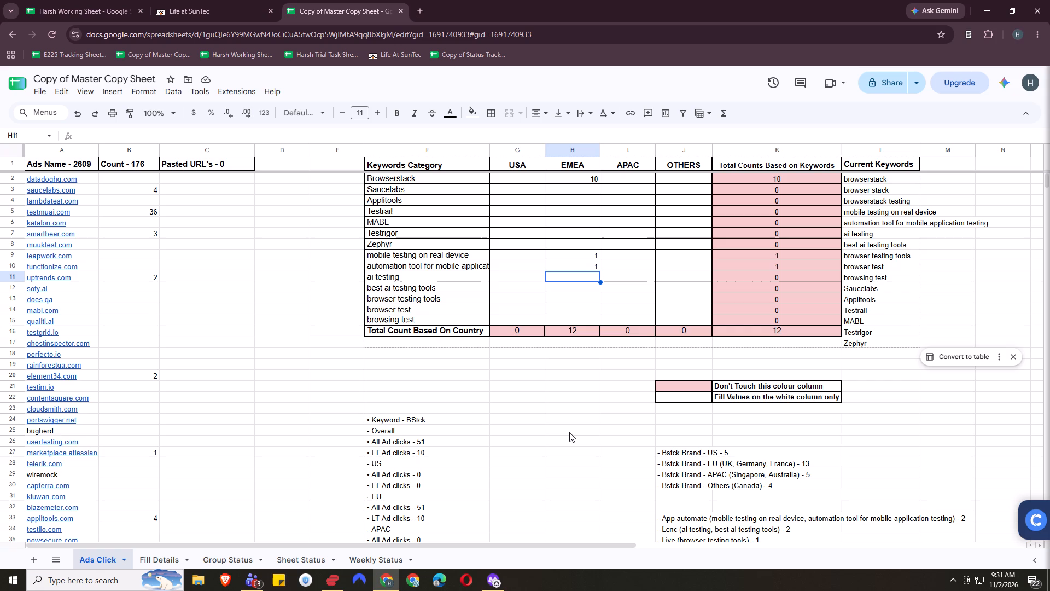
key("5")
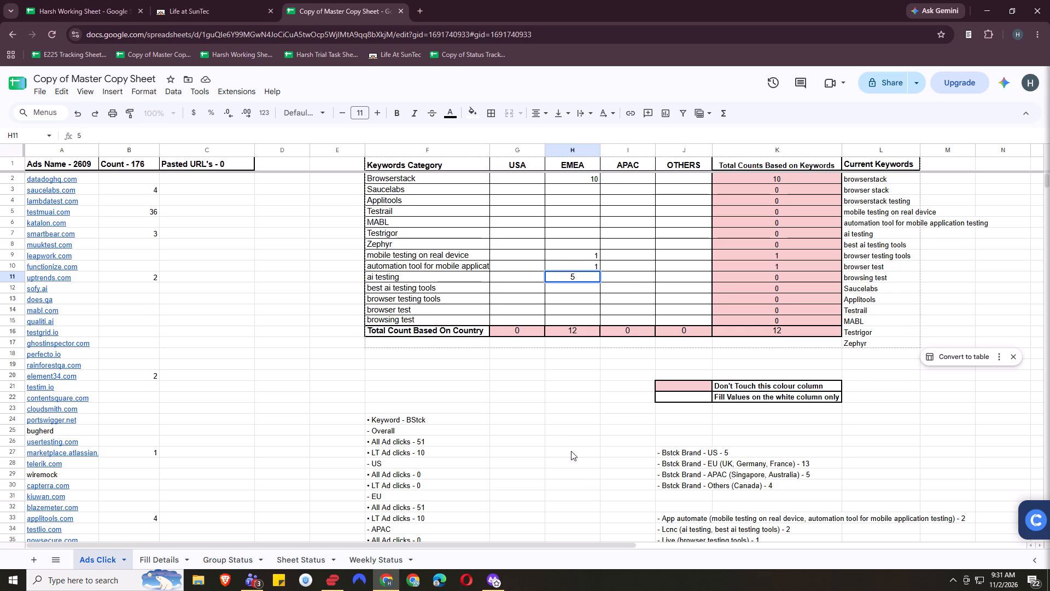
left_click(603, 447)
Check the pasted Saucelabs figures and enter counts of 3 for EMEA and 1 for APAC in the Saucelabs row.
scroll(561, 436, "down", 3)
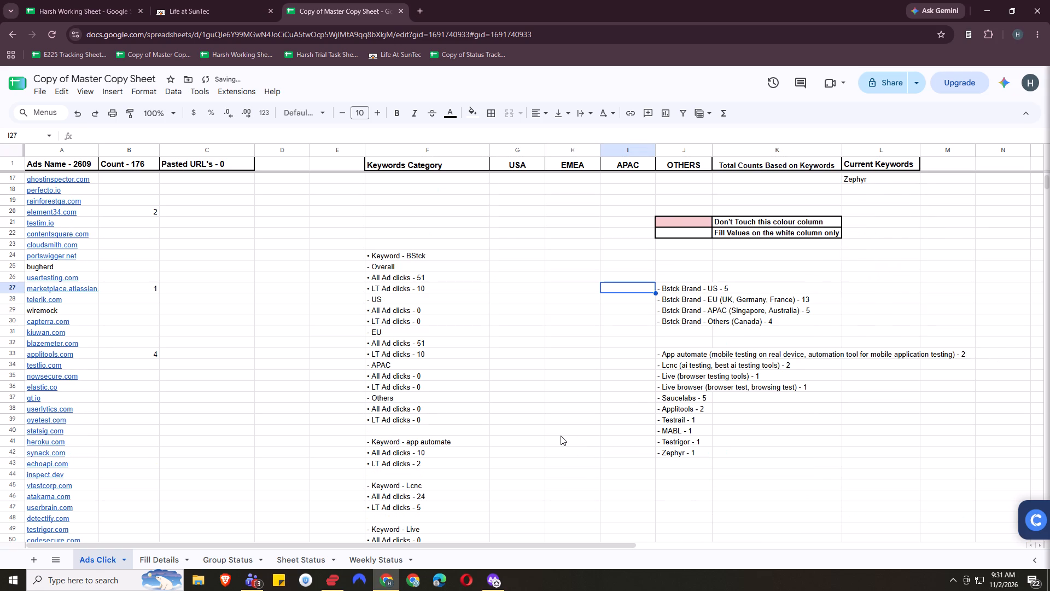
scroll(561, 436, "down", 1)
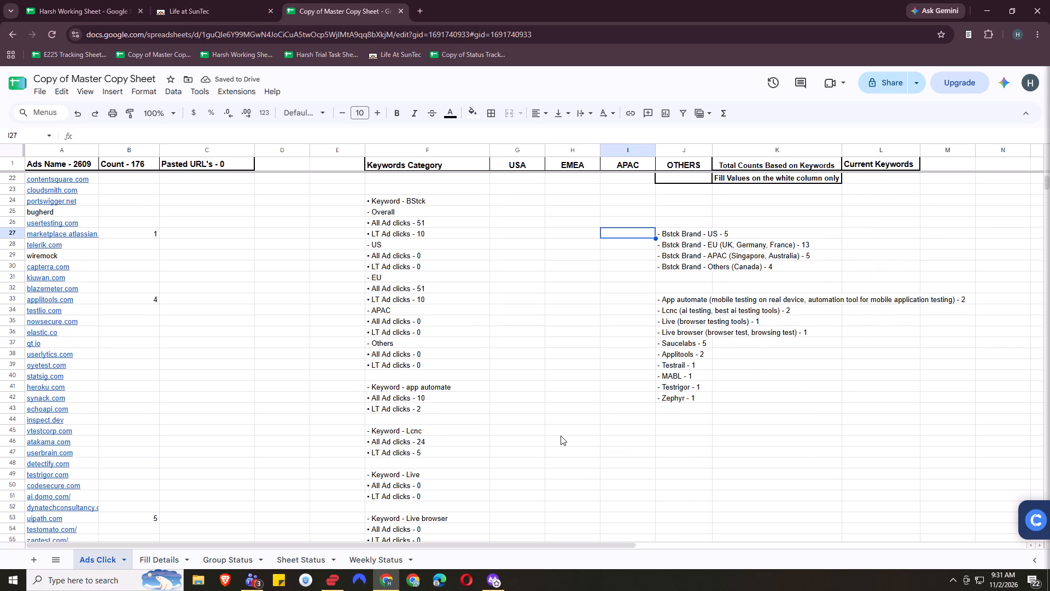
scroll(560, 434, "down", 1)
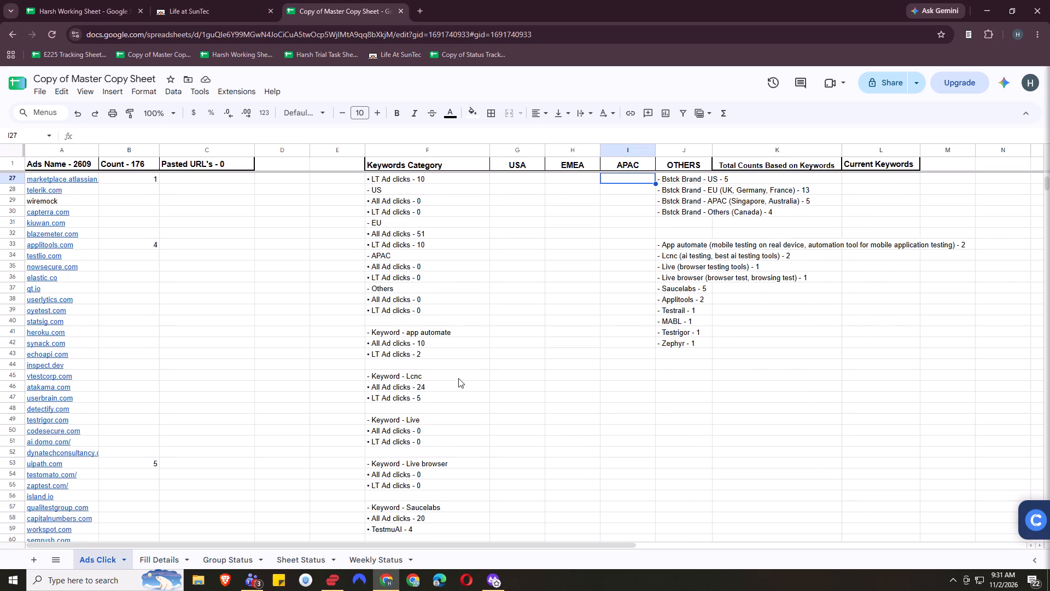
scroll(475, 430, "down", 2)
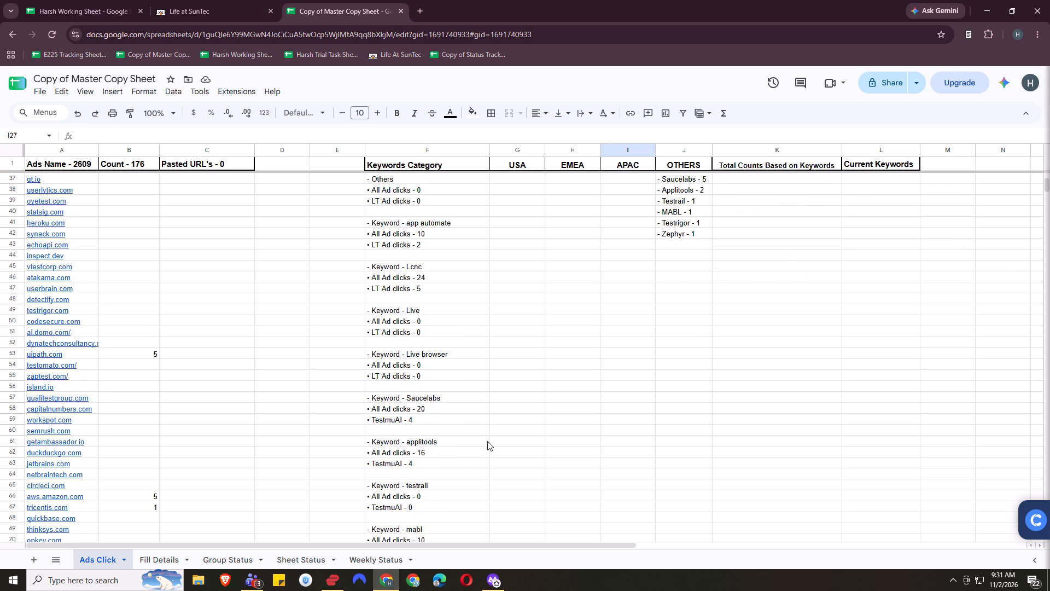
scroll(487, 441, "down", 1)
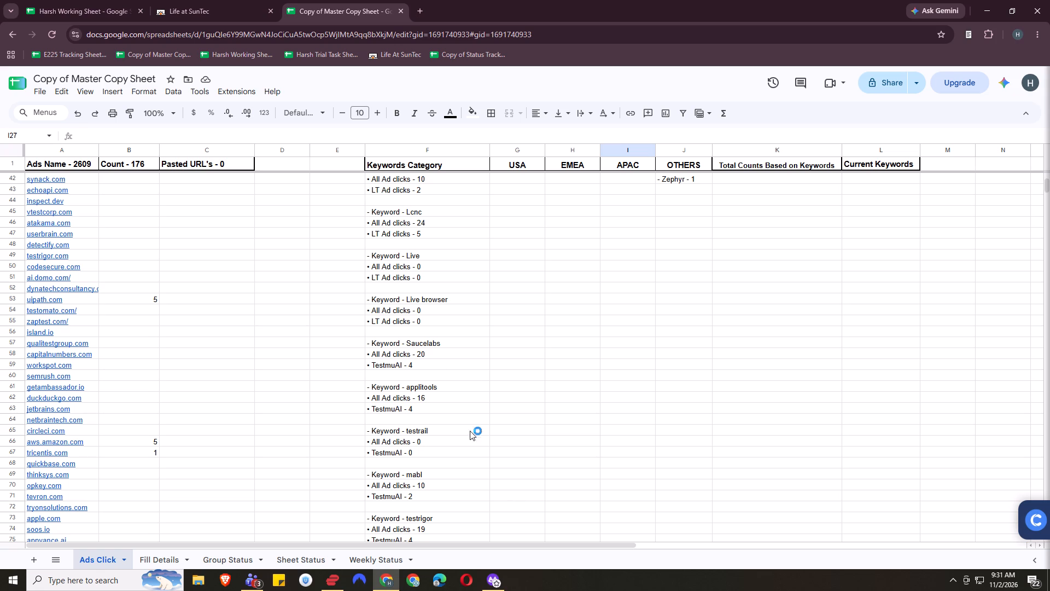
scroll(603, 403, "up", 7)
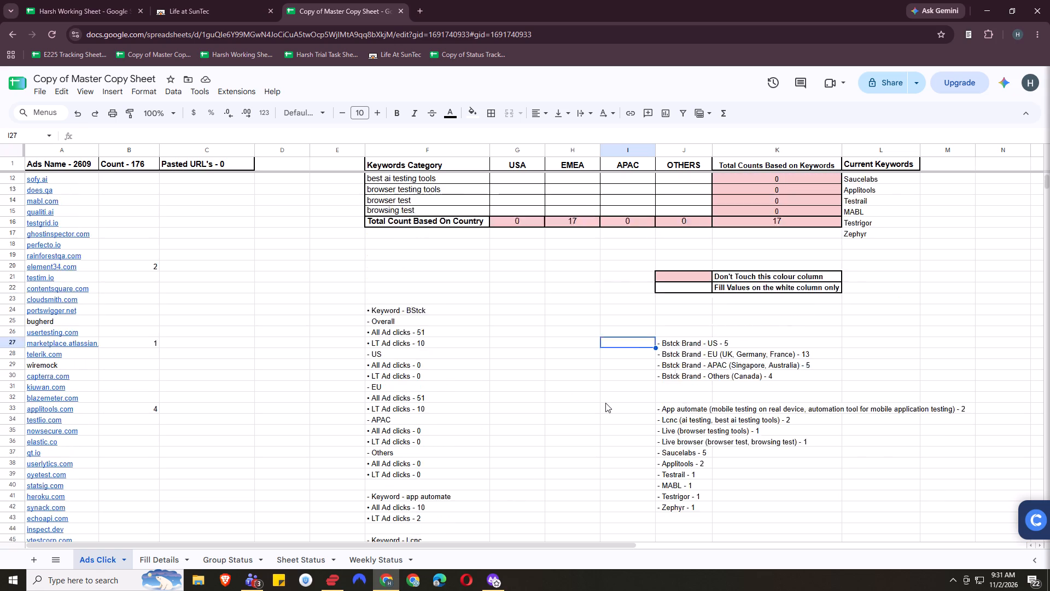
scroll(605, 403, "up", 6)
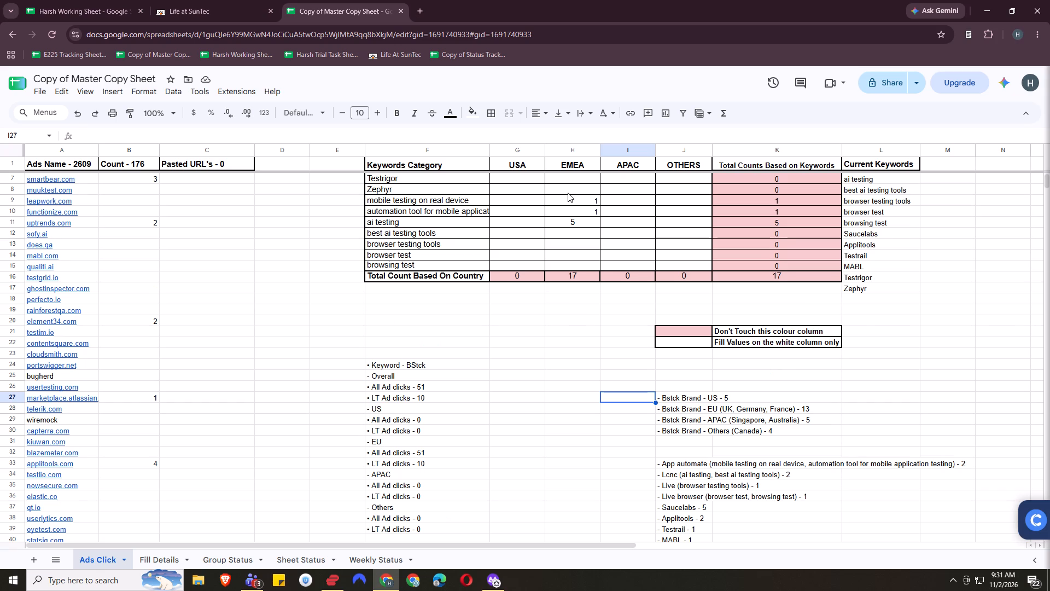
left_click(568, 193)
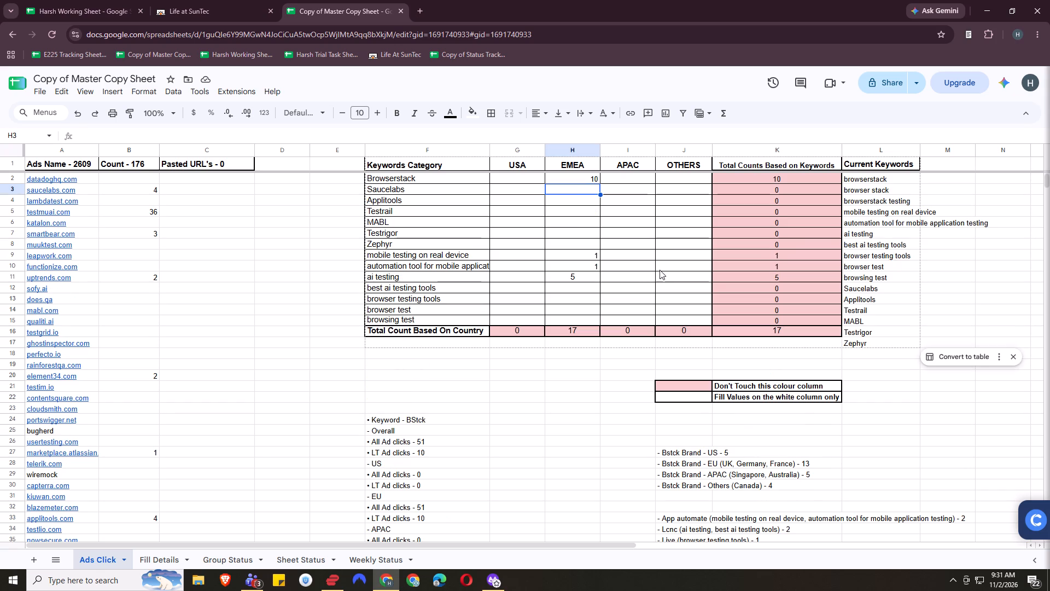
key("3")
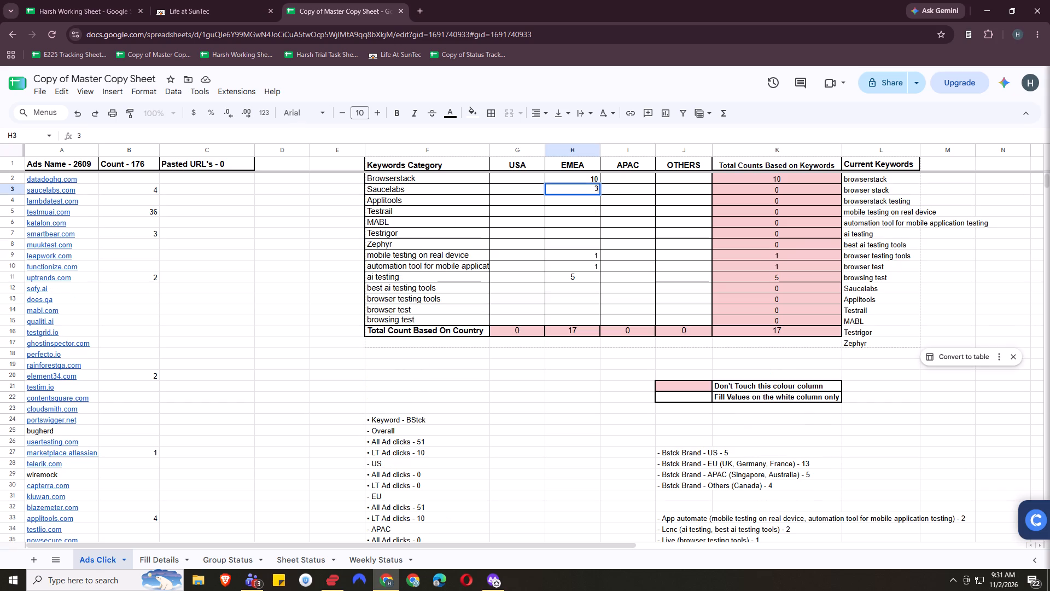
left_click(633, 192)
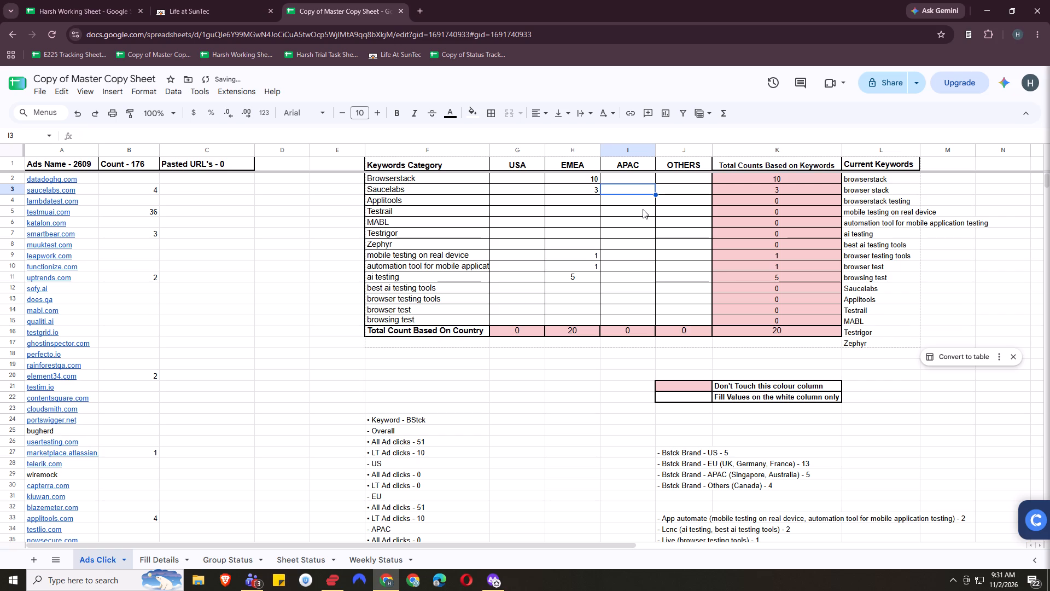
key("1")
left_click(574, 399)
Check the pasted applitools figures and enter 4 as the EMEA count for Applitools.
scroll(580, 421, "down", 4)
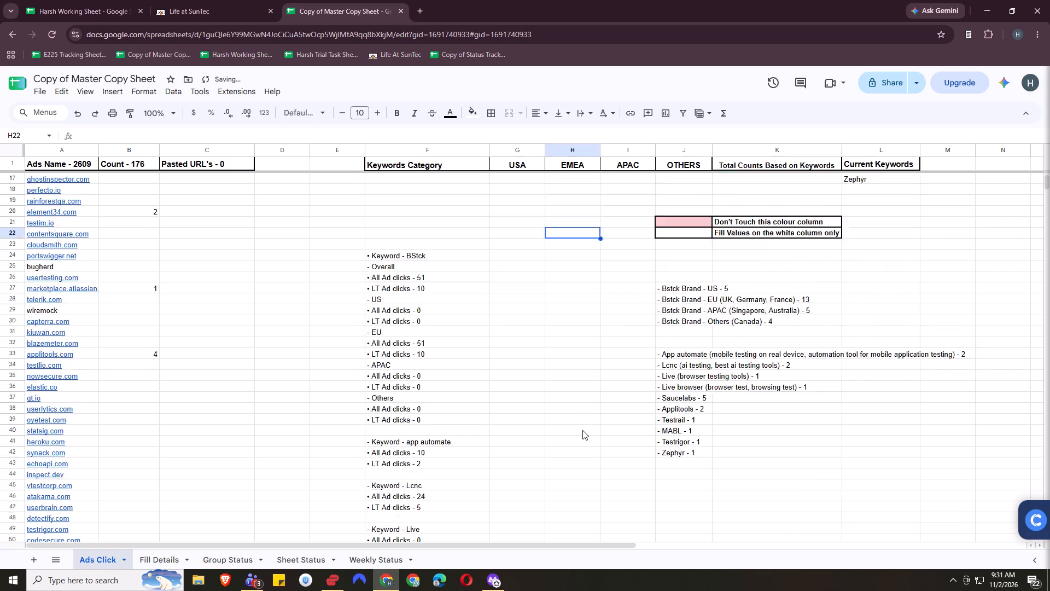
scroll(582, 430, "down", 6)
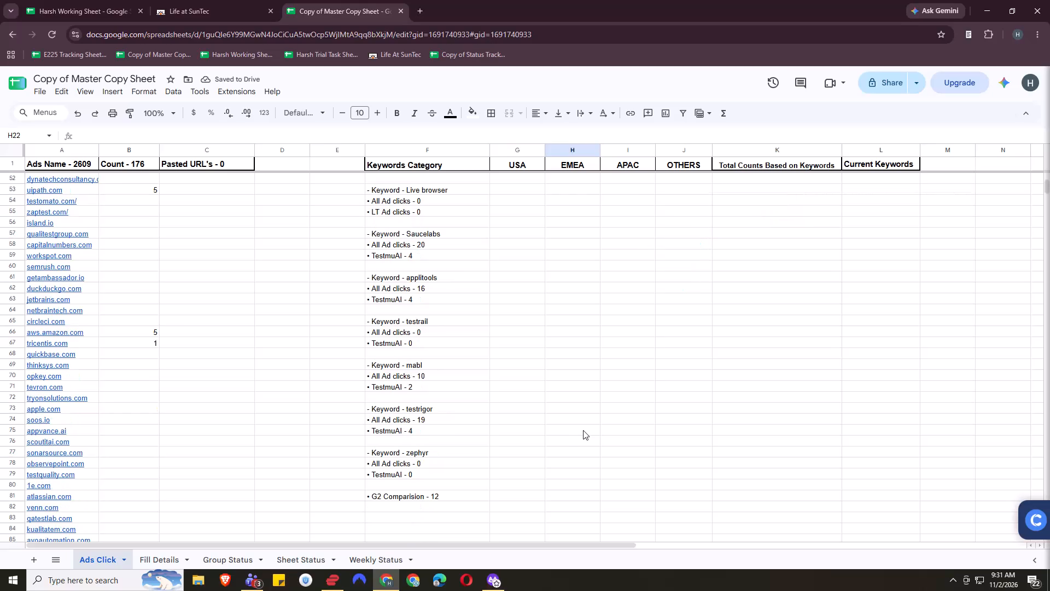
scroll(583, 430, "up", 14)
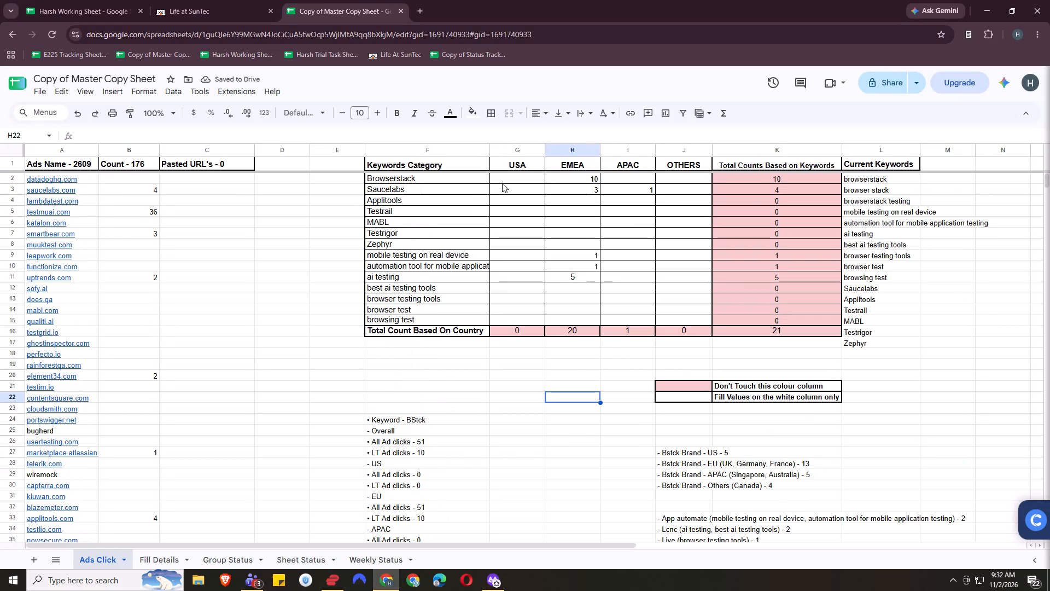
left_click(579, 202)
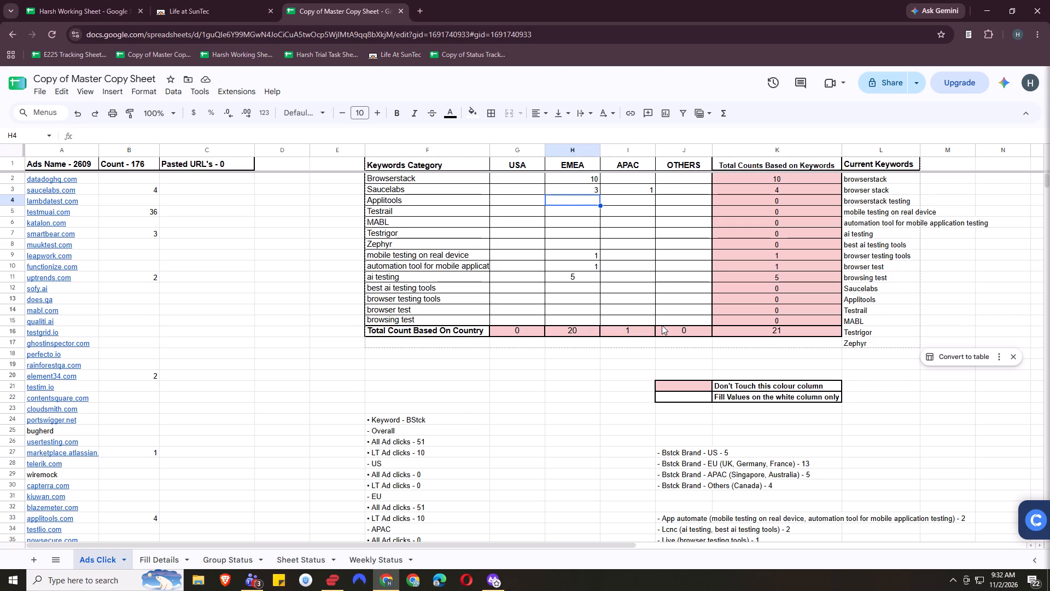
key("4")
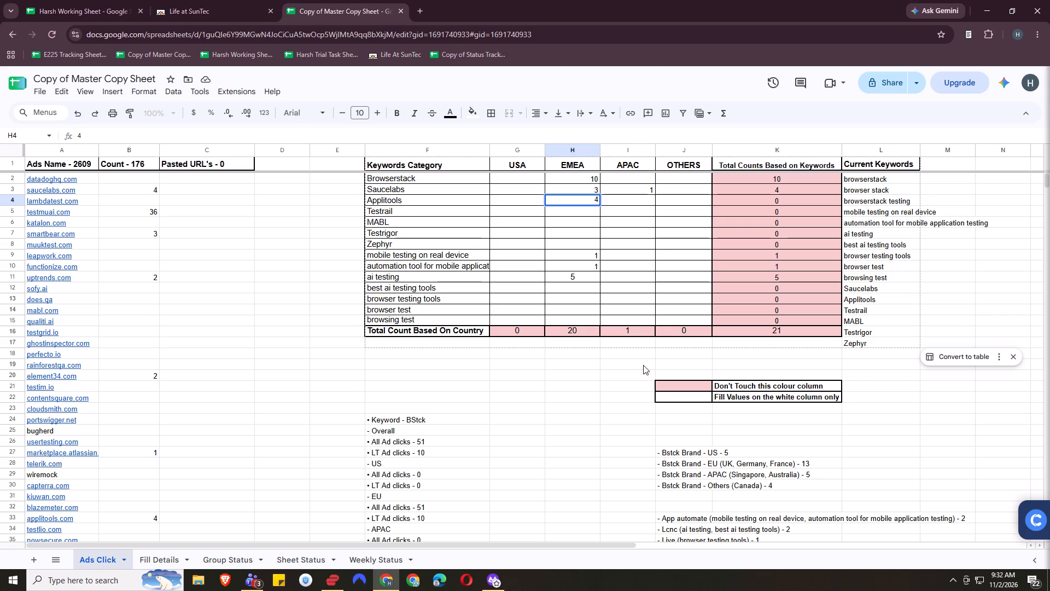
left_click(587, 436)
Check the pasted mabl and testrigor figures and enter EMEA counts of 2 for MABL and 4 for Testrigor.
scroll(587, 437, "down", 6)
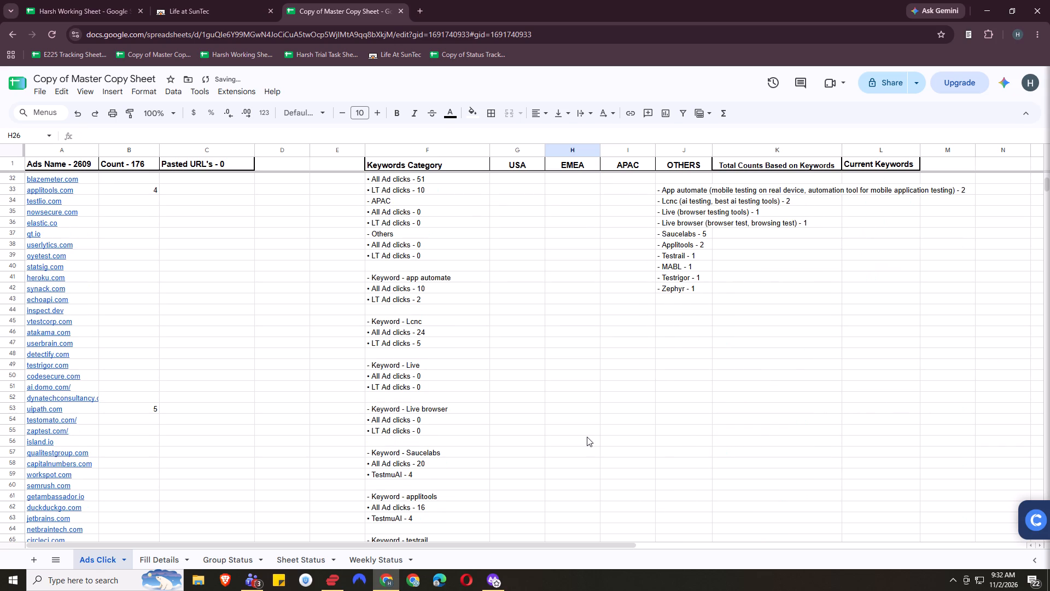
scroll(587, 437, "down", 1)
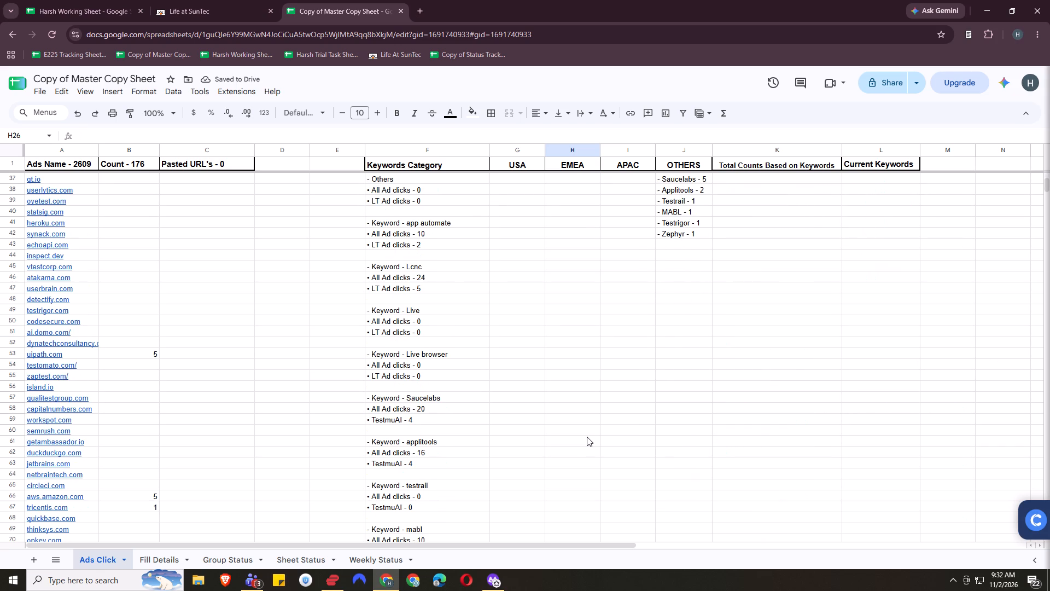
scroll(484, 472, "down", 1)
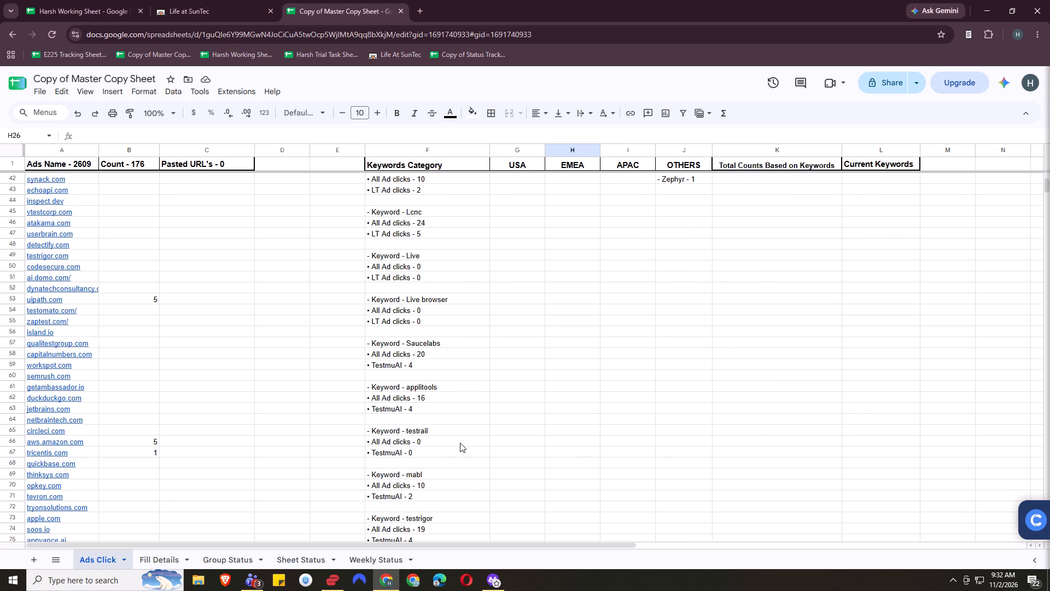
scroll(460, 443, "down", 2)
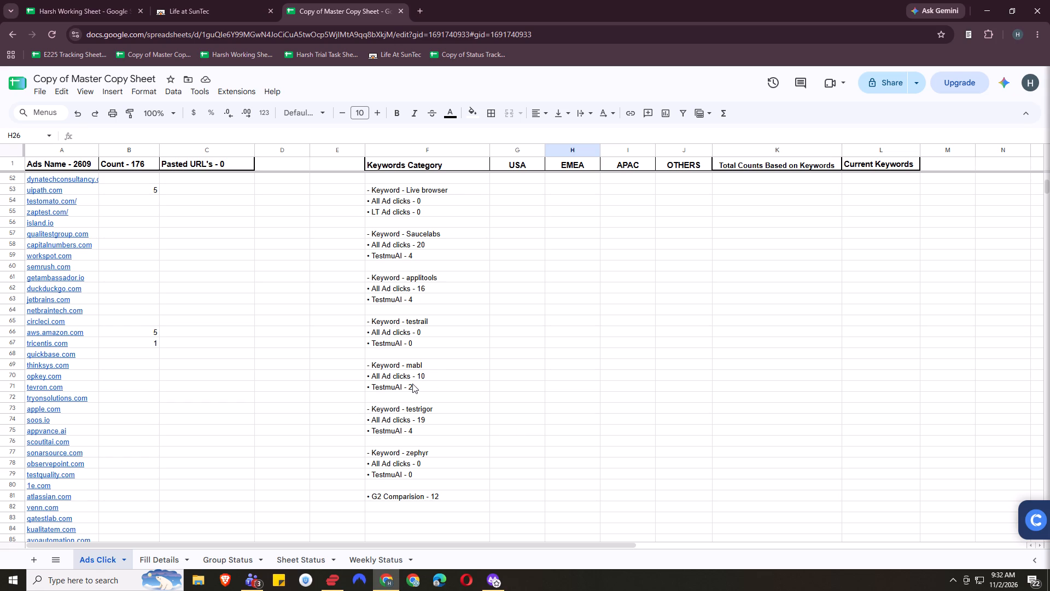
scroll(542, 447, "up", 14)
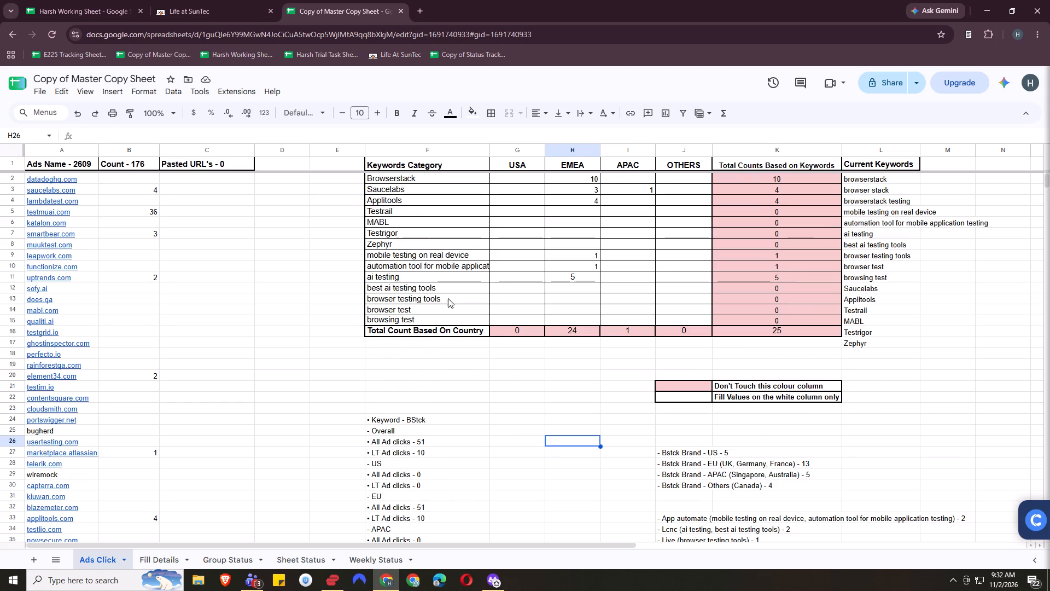
left_click(562, 224)
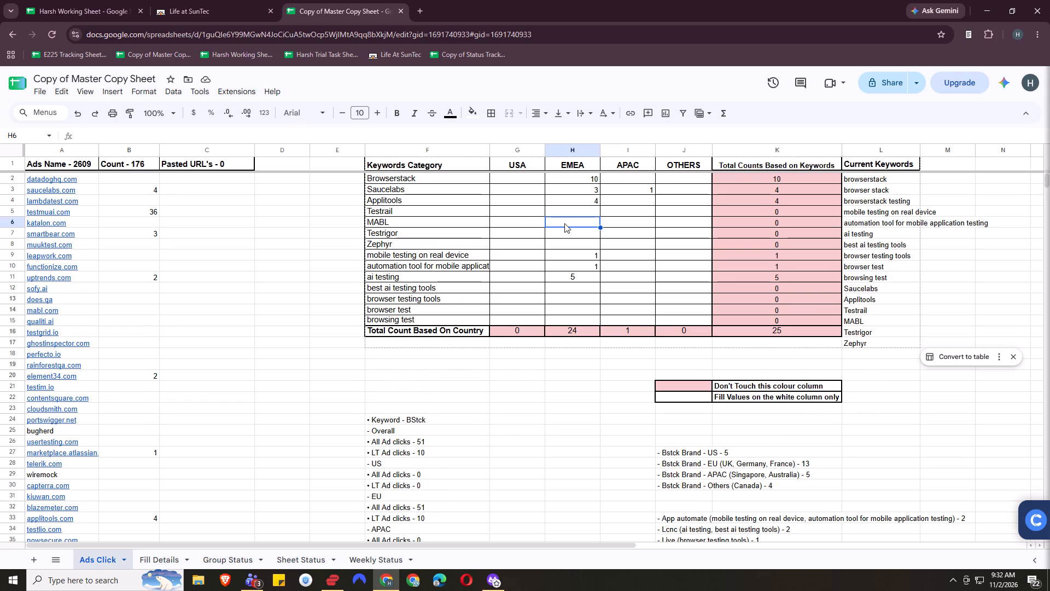
key("2")
left_click(573, 395)
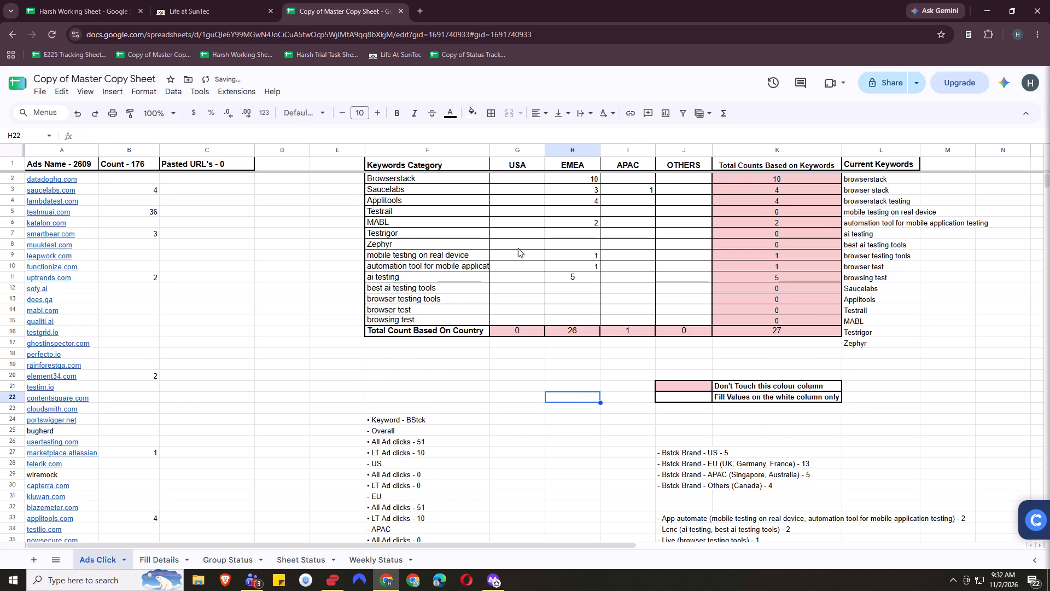
left_click(571, 233)
key("4")
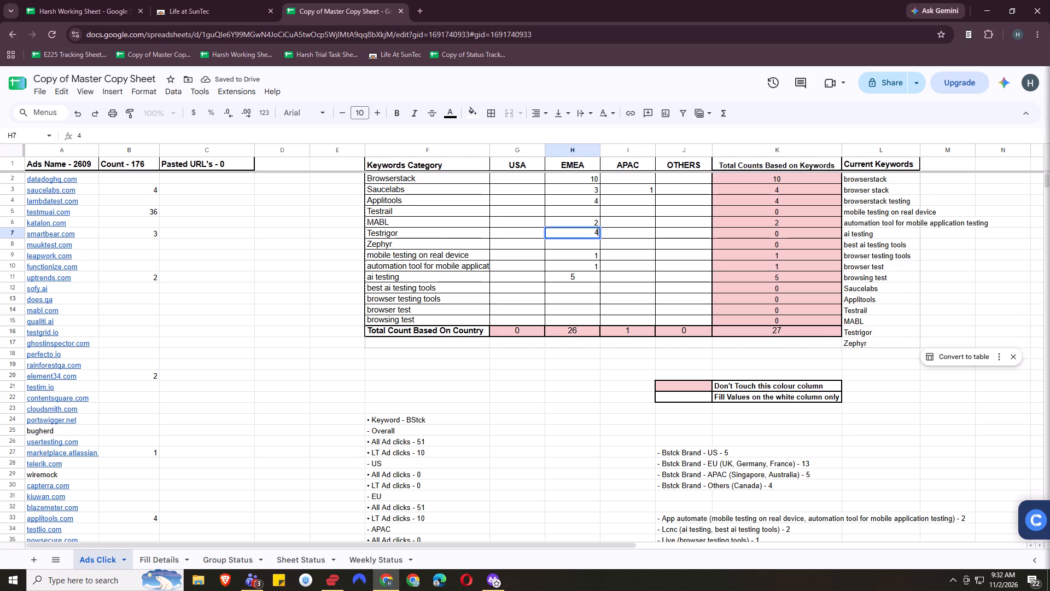
left_click(625, 372)
Compare the filled keyword category table with the pasted ad-click report, down to the zephyr and G2 Comparision entries.
scroll(609, 392, "down", 4)
scroll(608, 407, "up", 1)
scroll(608, 407, "down", 3)
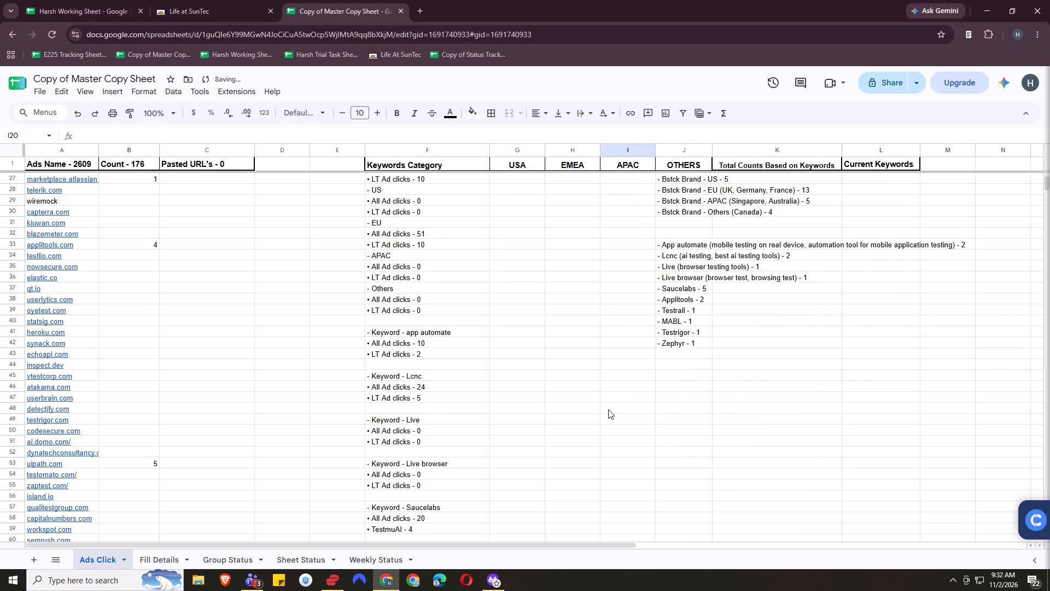
scroll(608, 409, "down", 5)
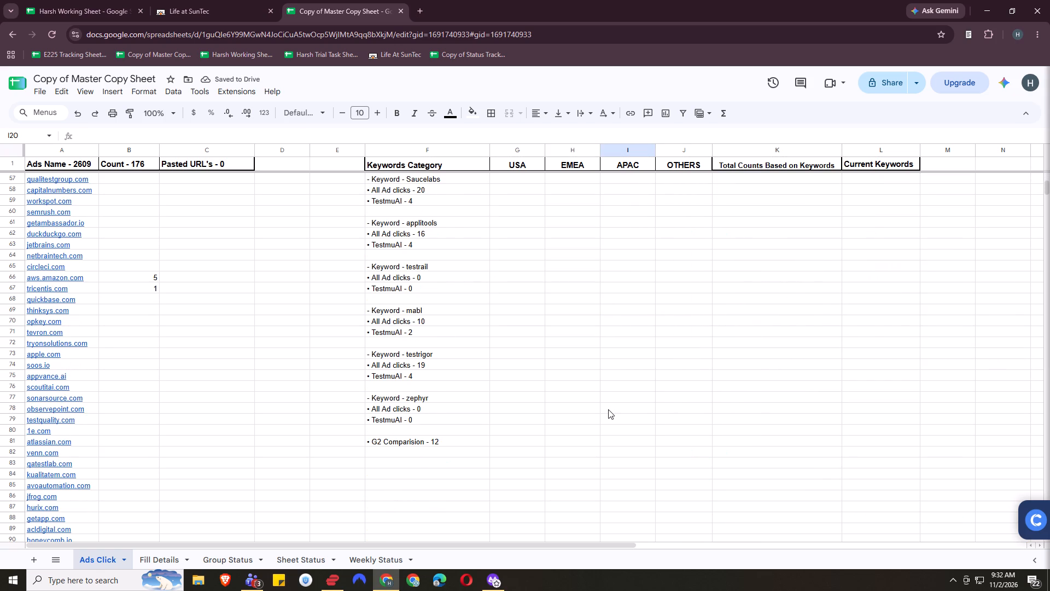
scroll(608, 409, "up", 16)
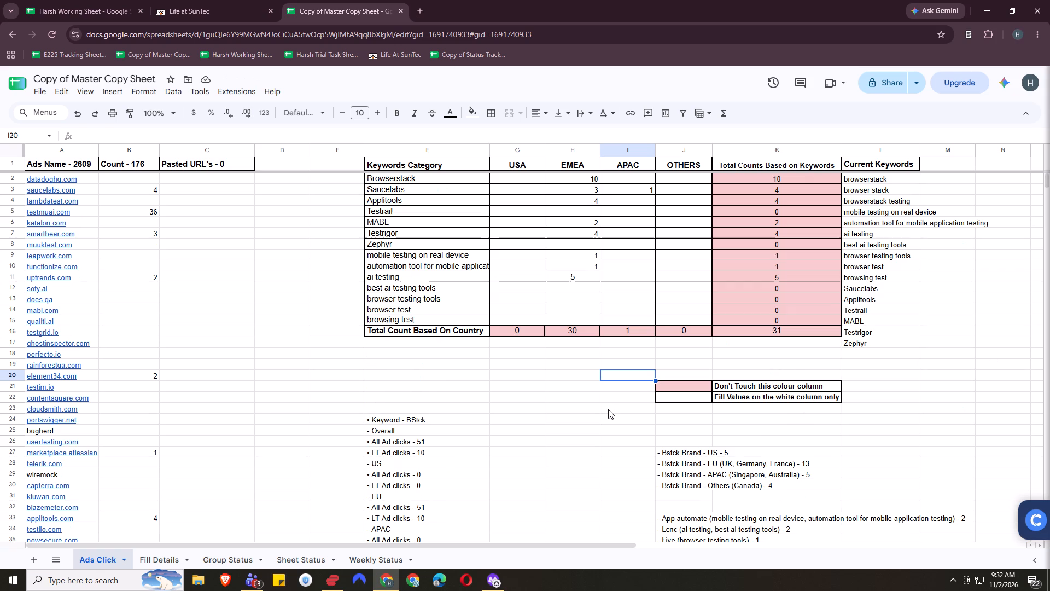
scroll(595, 419, "down", 6)
scroll(595, 419, "up", 5)
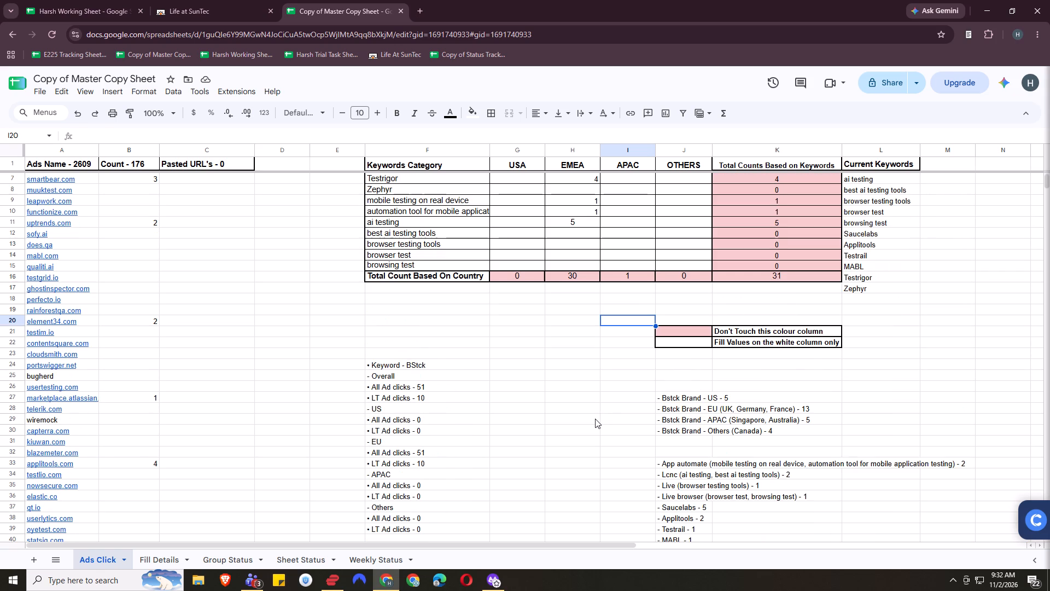
scroll(595, 419, "up", 2)
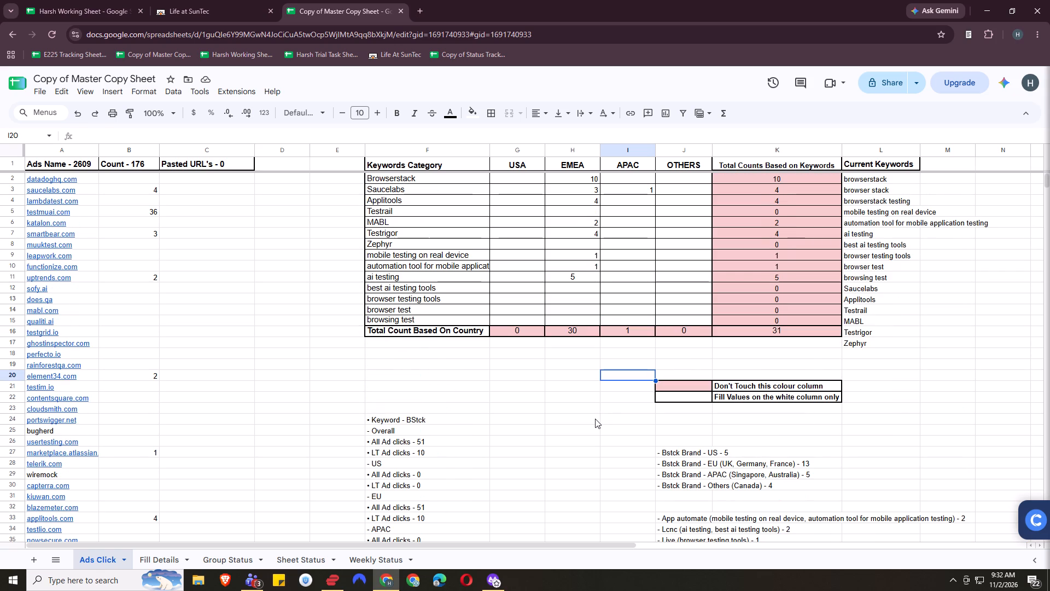
scroll(595, 419, "down", 5)
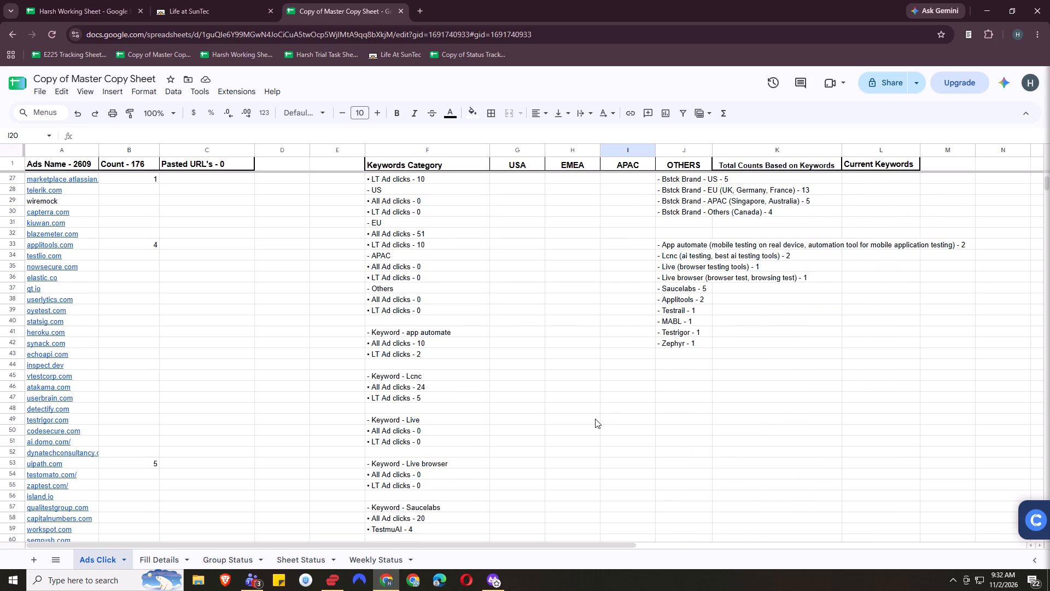
scroll(595, 419, "down", 6)
scroll(595, 419, "up", 4)
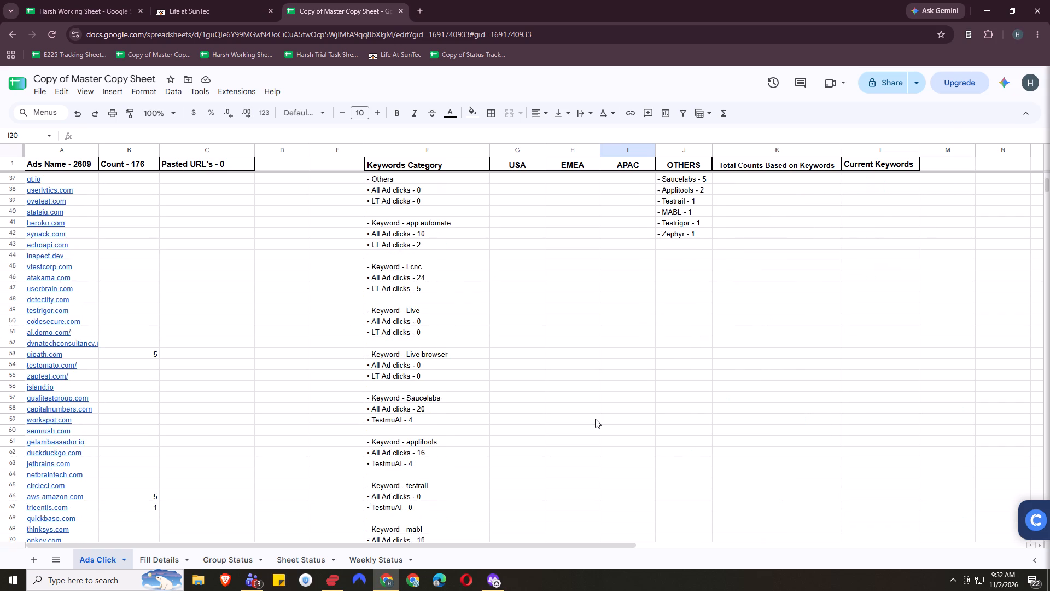
scroll(595, 419, "up", 14)
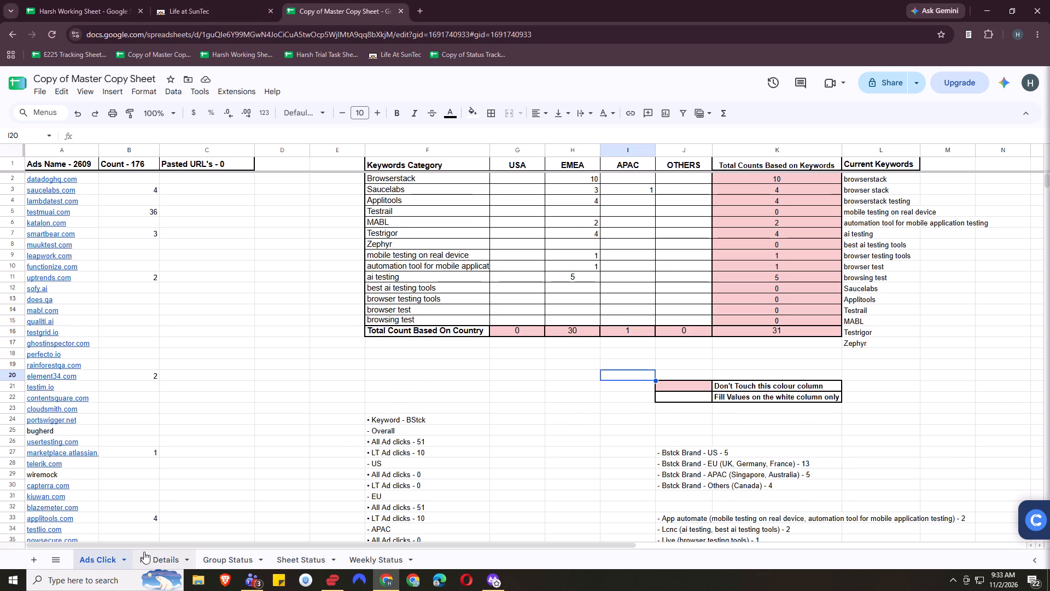
Review the keyword counts and the Status and Weekly Status text on the Group Status sheet, through to G2 Comparision.
left_click(215, 554)
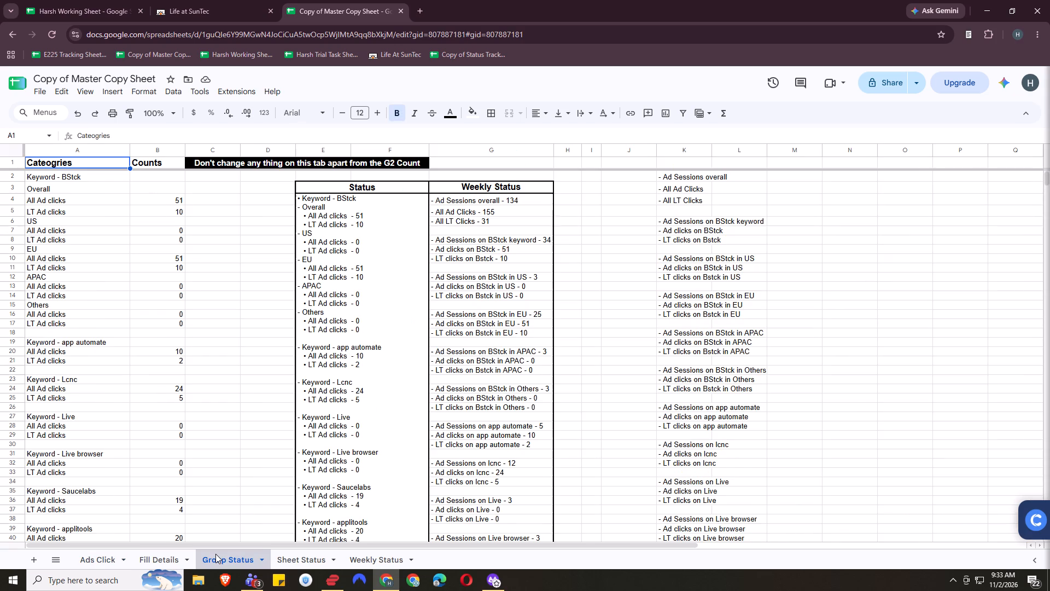
scroll(406, 473, "down", 5)
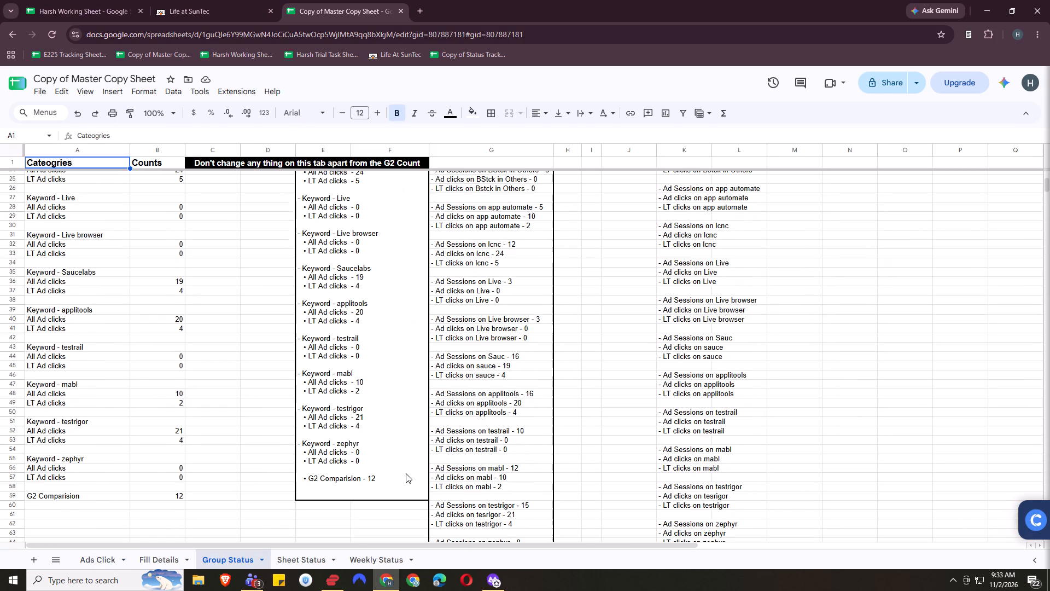
scroll(406, 473, "down", 3)
scroll(406, 473, "up", 9)
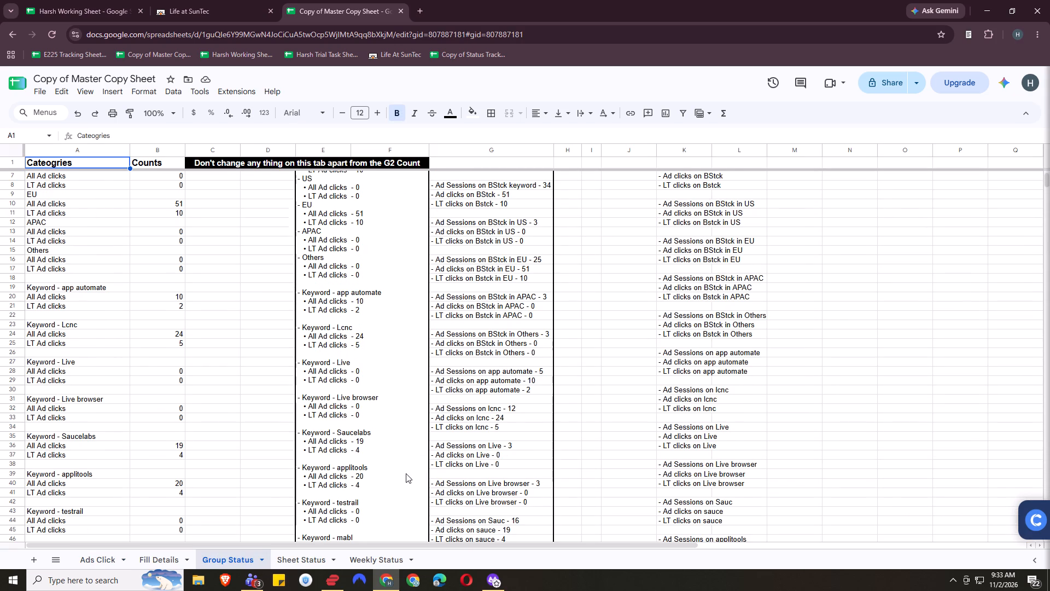
scroll(406, 473, "down", 8)
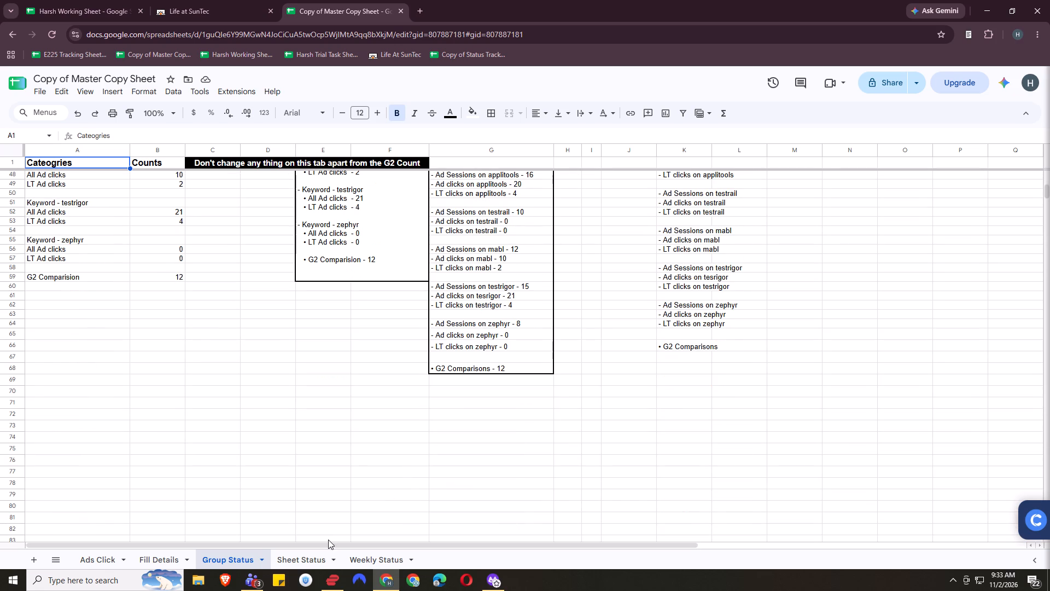
Look over the Sheet Status, Weekly Status and Group Status sheets, and the late October figures in Harsh Working Sheet's Ads click summary.
left_click(309, 559)
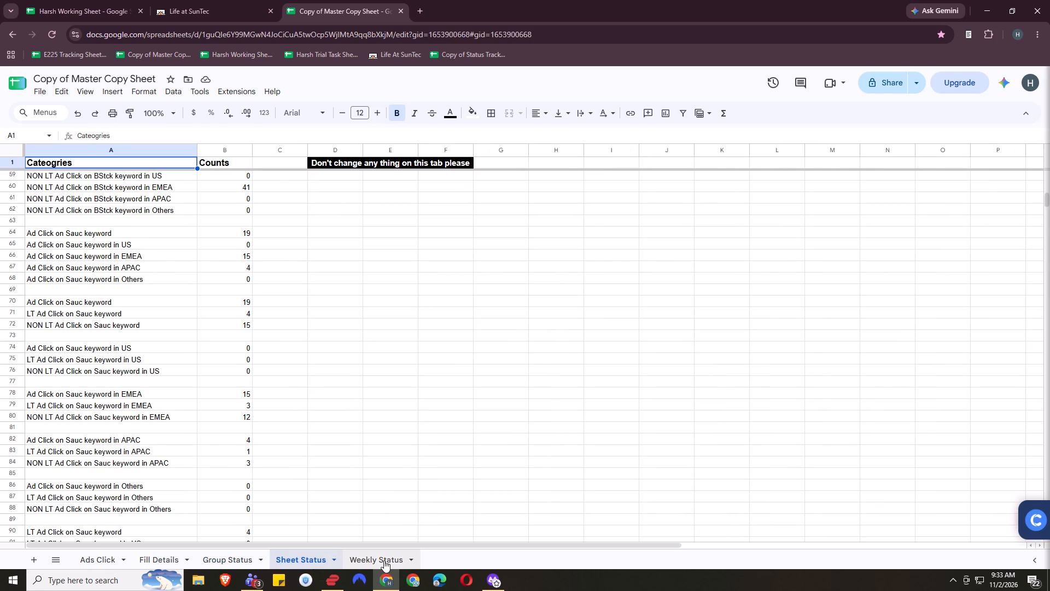
left_click(384, 560)
left_click(251, 558)
scroll(456, 428, "up", 8)
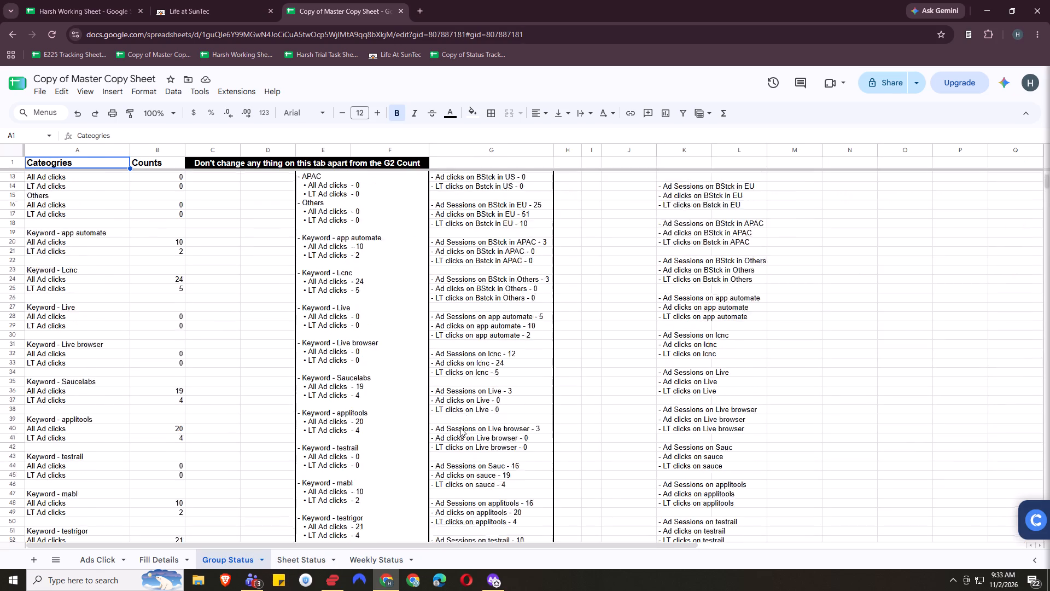
scroll(460, 427, "up", 2)
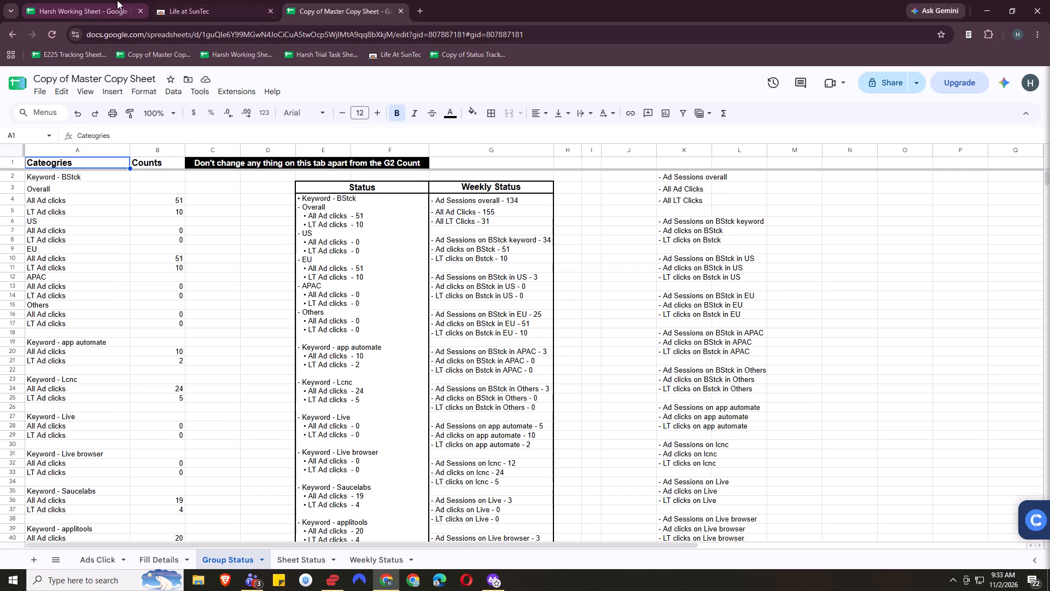
left_click(95, 7)
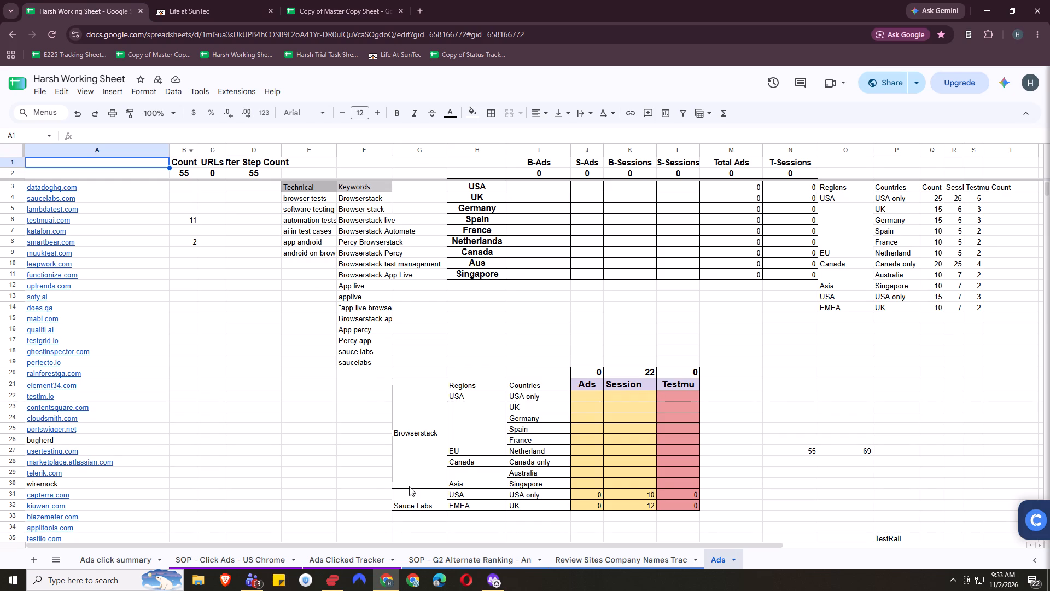
left_click(101, 560)
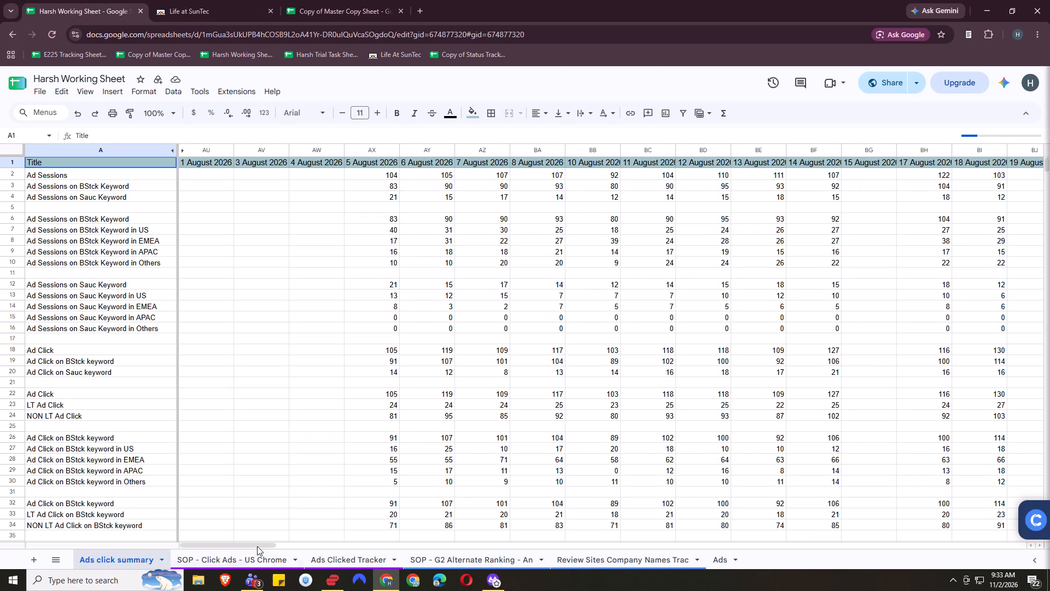
left_click_drag(259, 546, 724, 536)
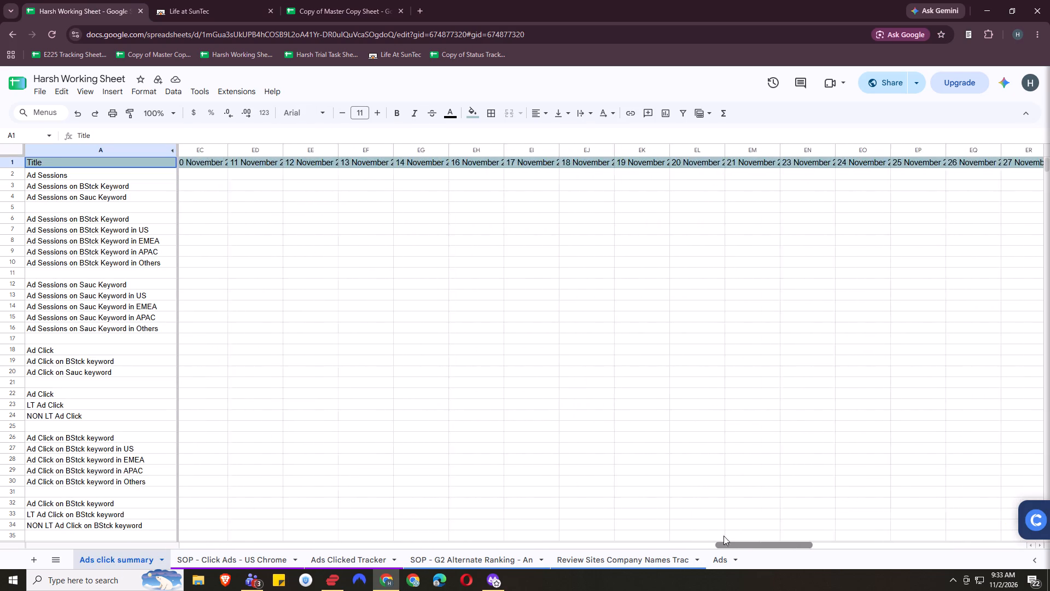
left_click_drag(724, 536, 676, 538)
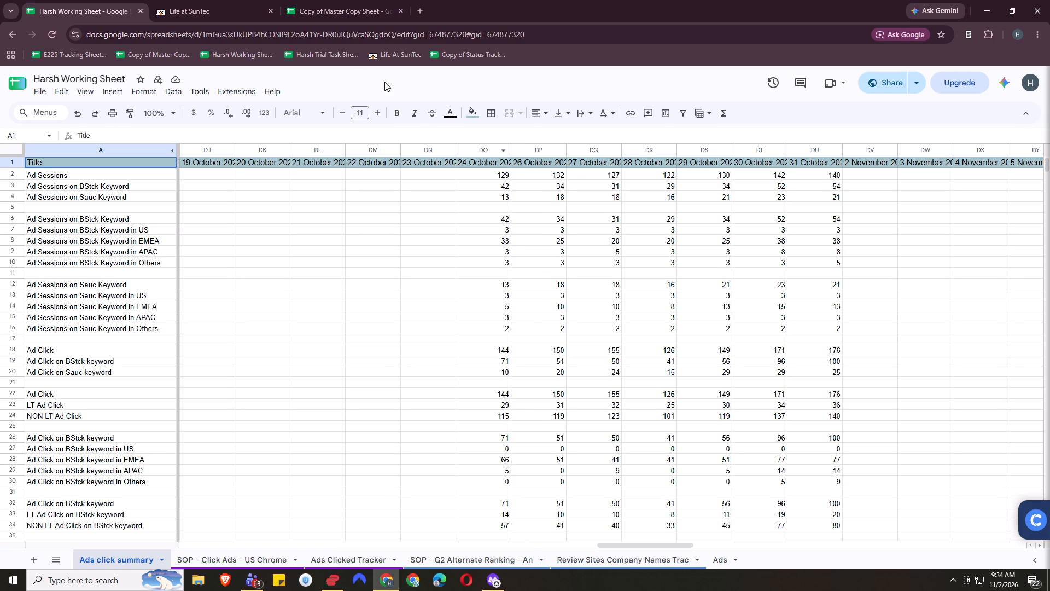
Copy the Weekly Status entries G4:G68 from Group Status in Copy of Master Copy Sheet into Weekly Status's 2-Nov-2026 column, as values only from A2.
left_click(326, 11)
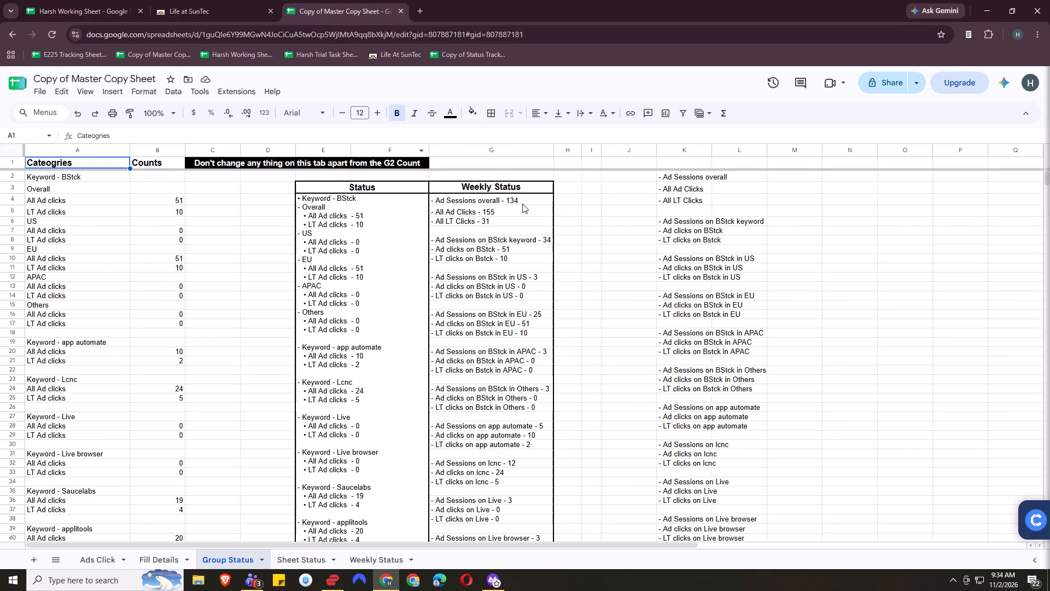
left_click_drag(522, 197, 492, 540)
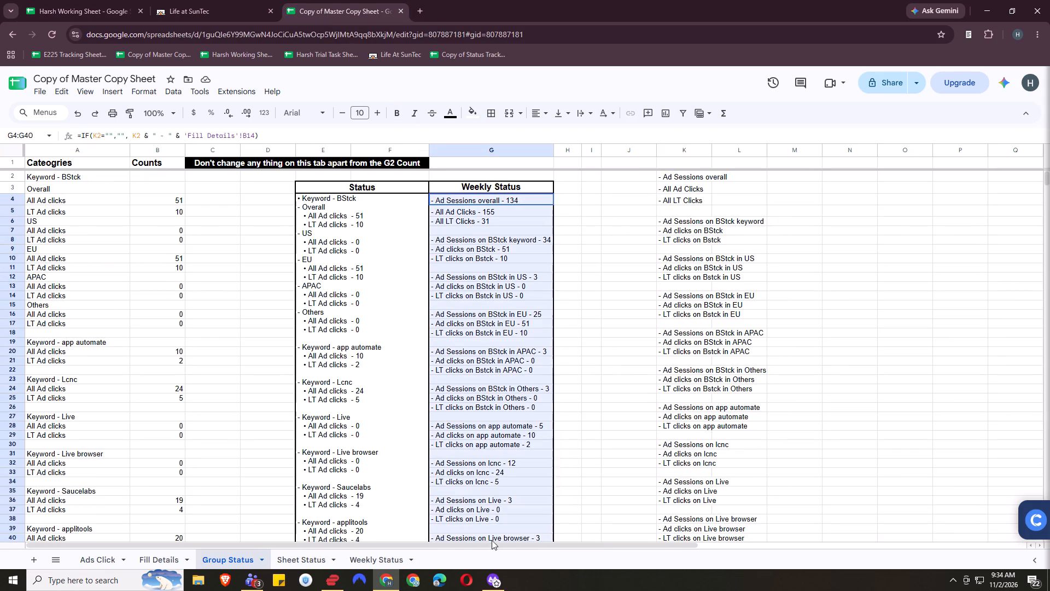
left_click_drag(492, 540, 489, 554)
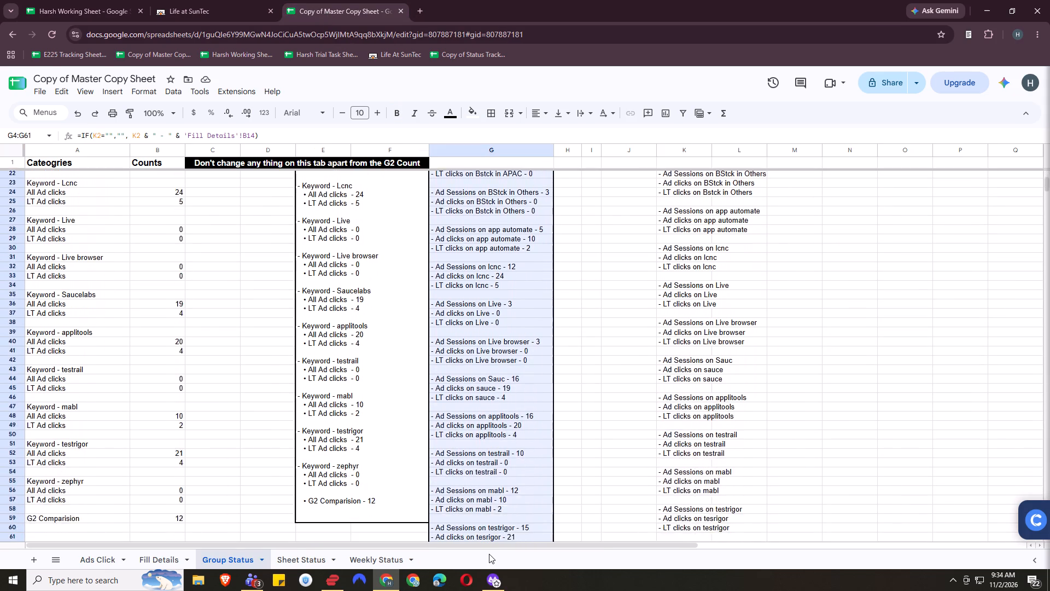
left_click_drag(489, 554, 507, 466)
key("ctrl+c")
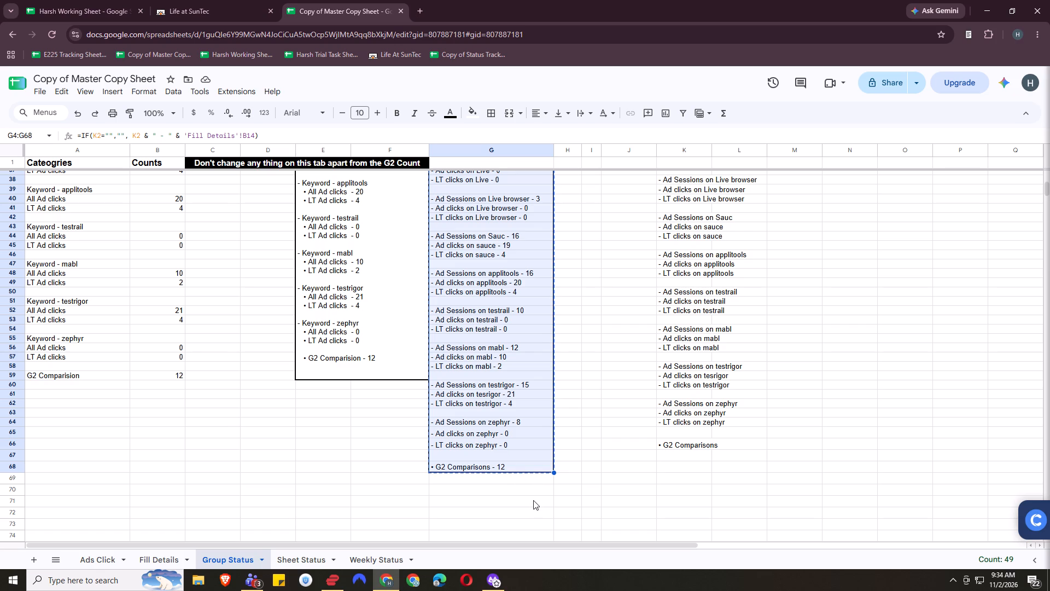
left_click(364, 560)
scroll(120, 428, "up", 3)
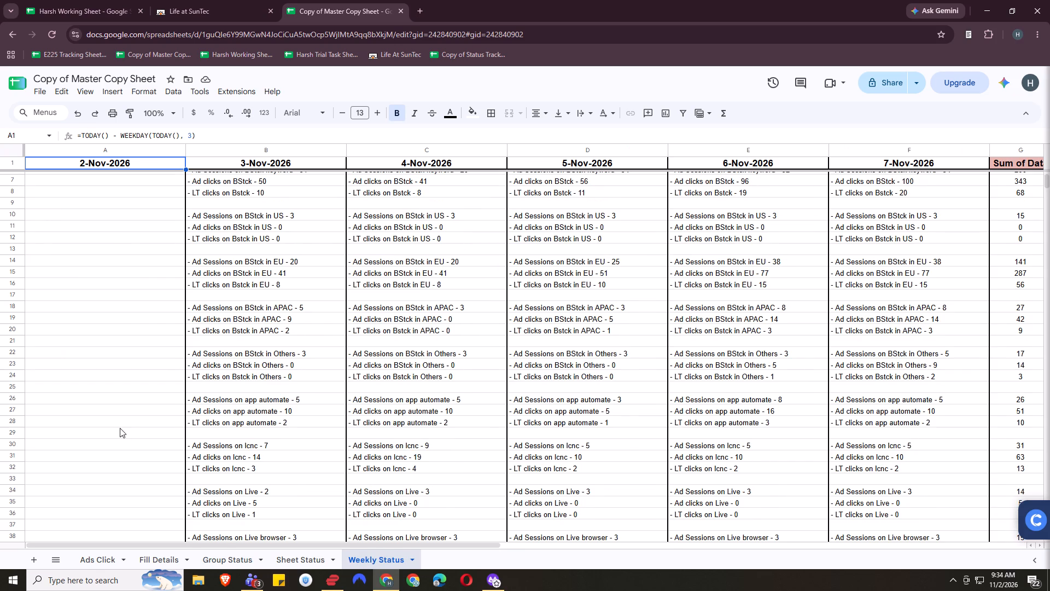
scroll(120, 428, "up", 9)
scroll(90, 242, "up", 4)
left_click(96, 178)
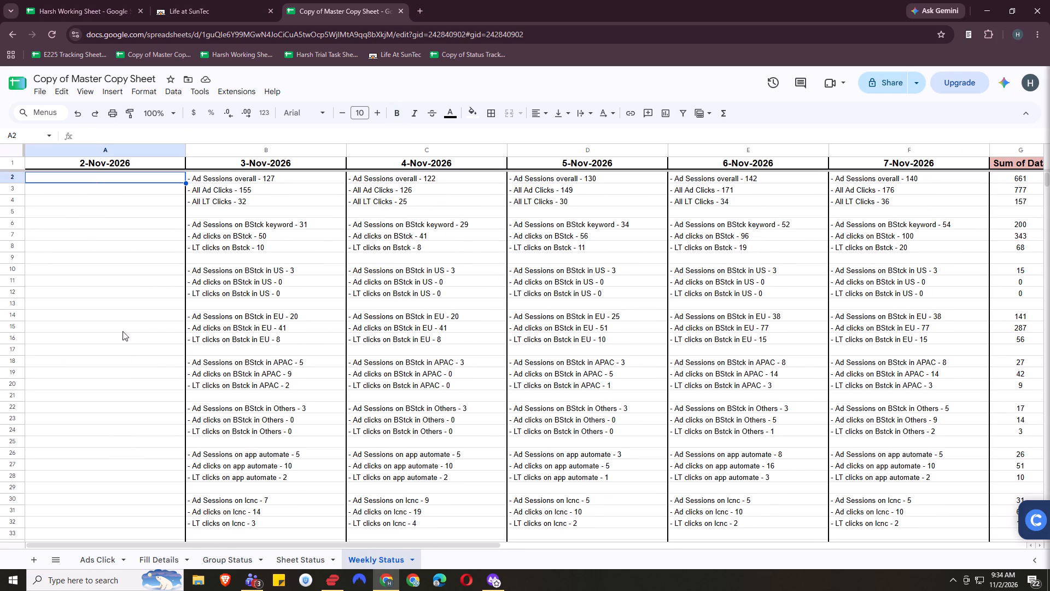
scroll(150, 357, "up", 4)
key("ctrl+v")
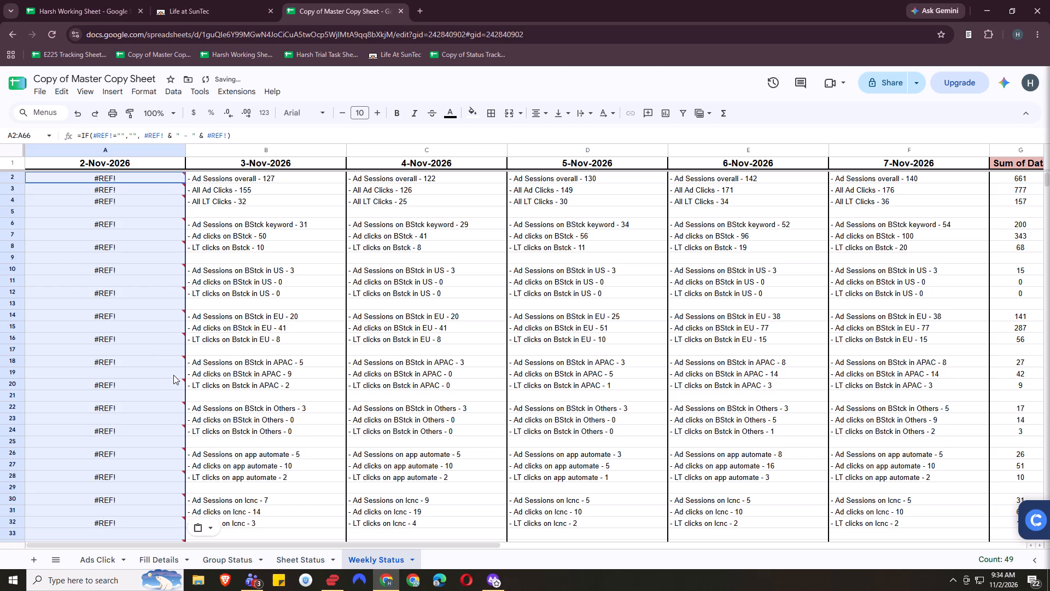
key("ctrl+shift+v")
Check the pasted 2-Nov-2026 entries on the Weekly Status sheet, from Ad Sessions overall down to G2 Comparisons.
scroll(170, 375, "down", 8)
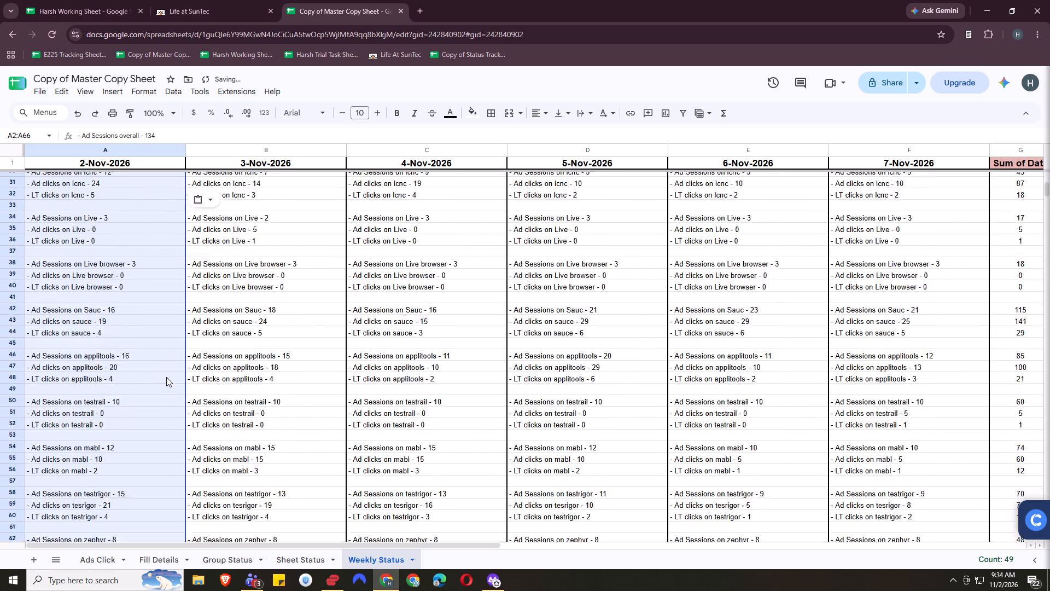
scroll(166, 377, "down", 1)
scroll(166, 377, "up", 20)
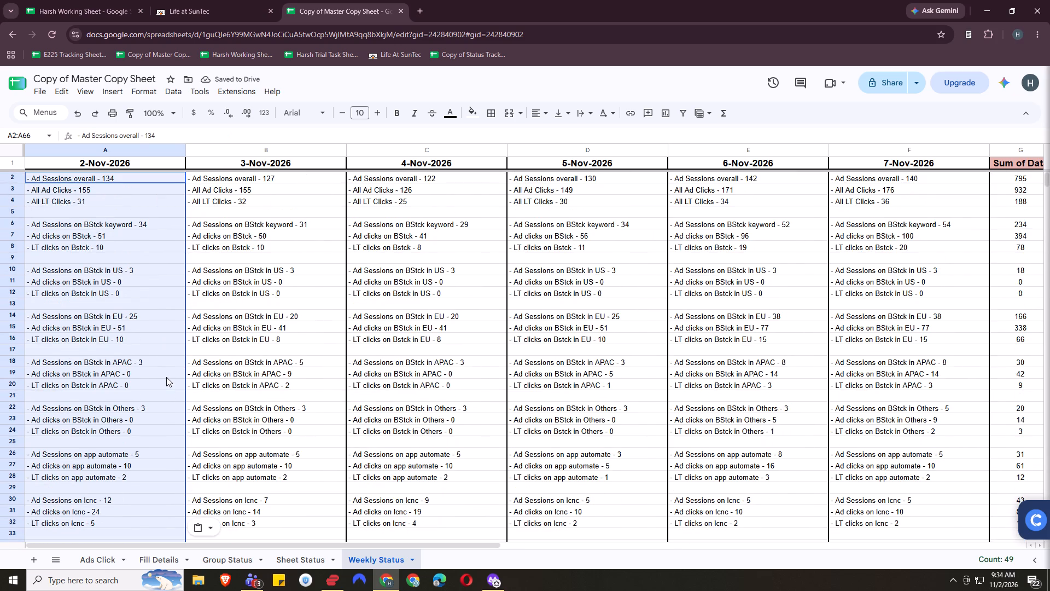
scroll(166, 377, "up", 14)
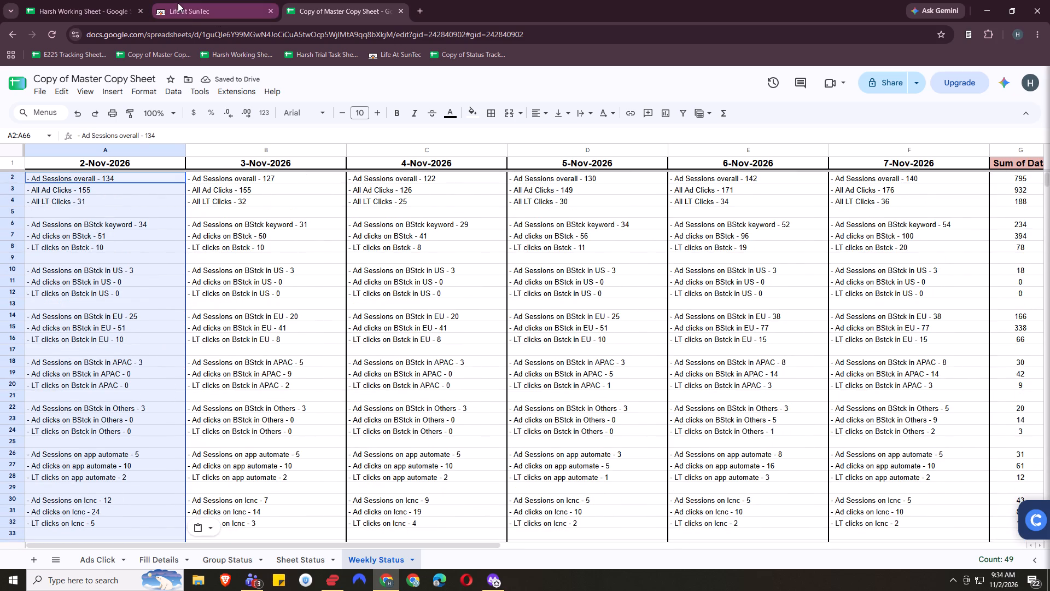
scroll(135, 389, "down", 6)
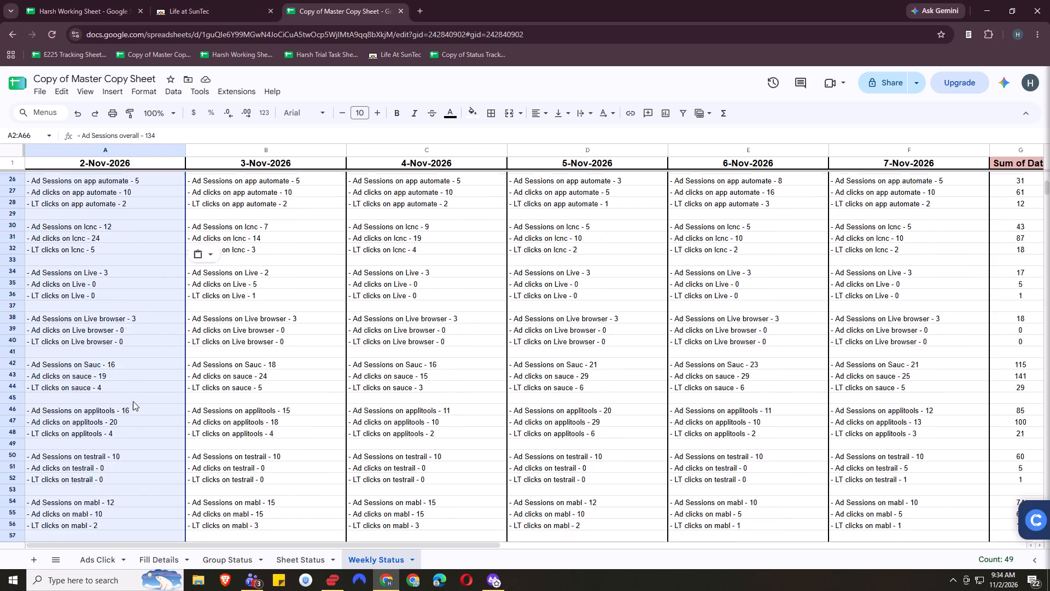
scroll(133, 401, "down", 3)
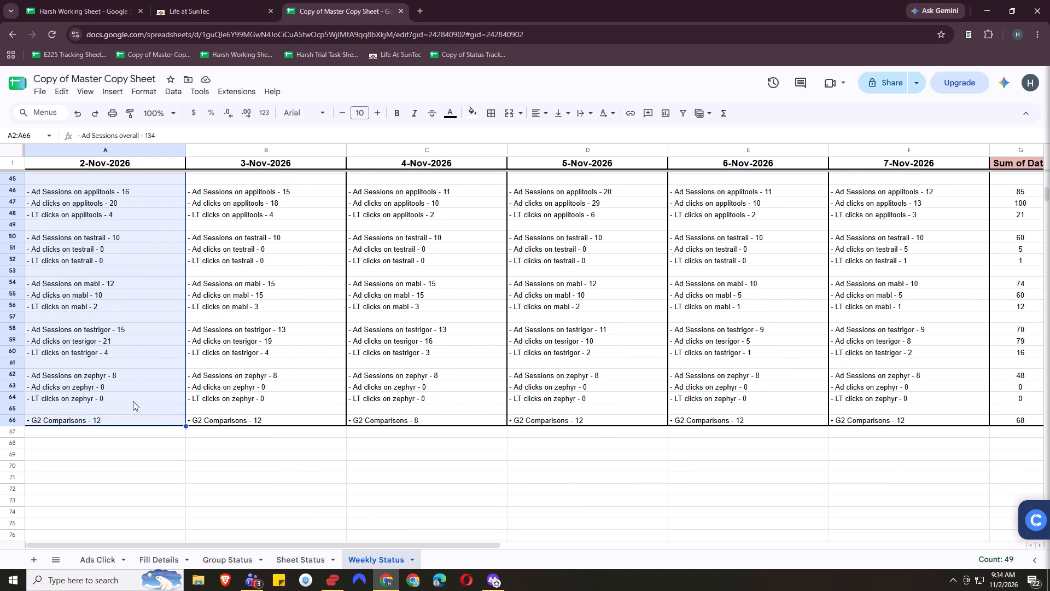
scroll(133, 401, "up", 19)
scroll(133, 401, "up", 7)
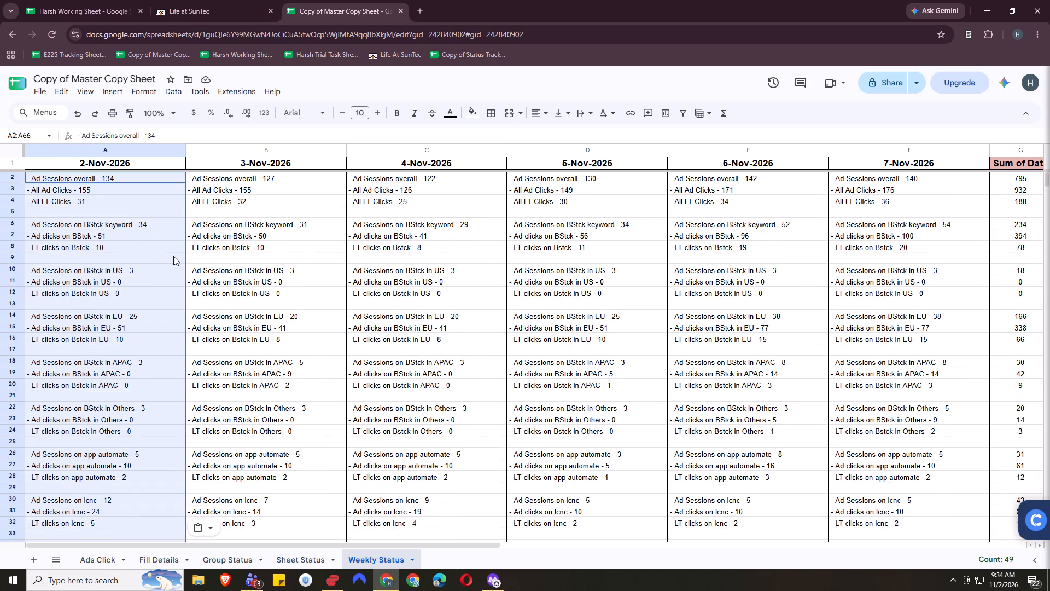
Review the Sum of Data and Full Status columns on Weekly Status and the Weekly Status text on Group Status.
left_click(86, 0)
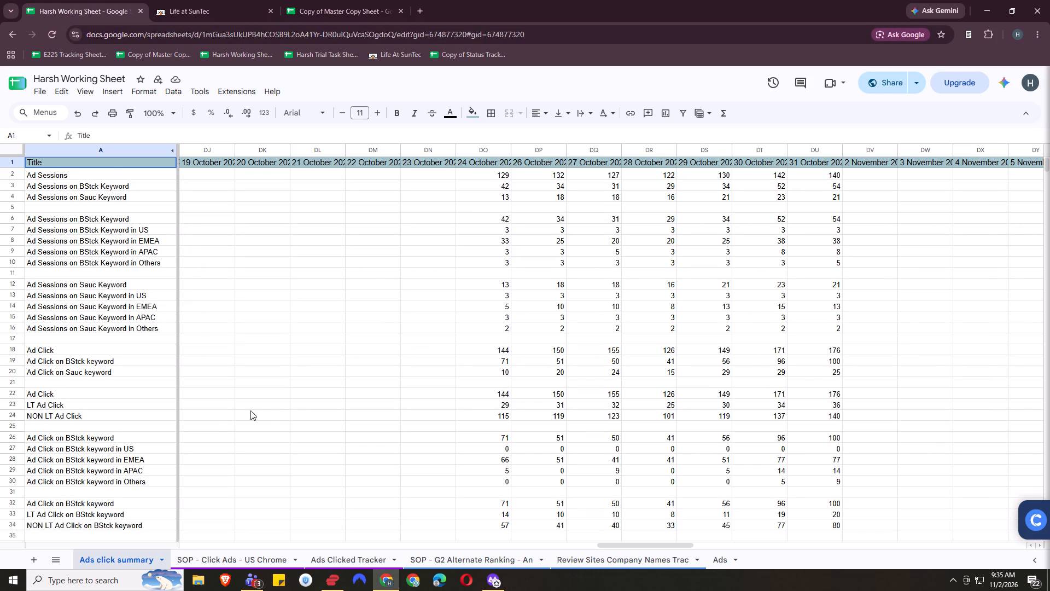
left_click(347, 0)
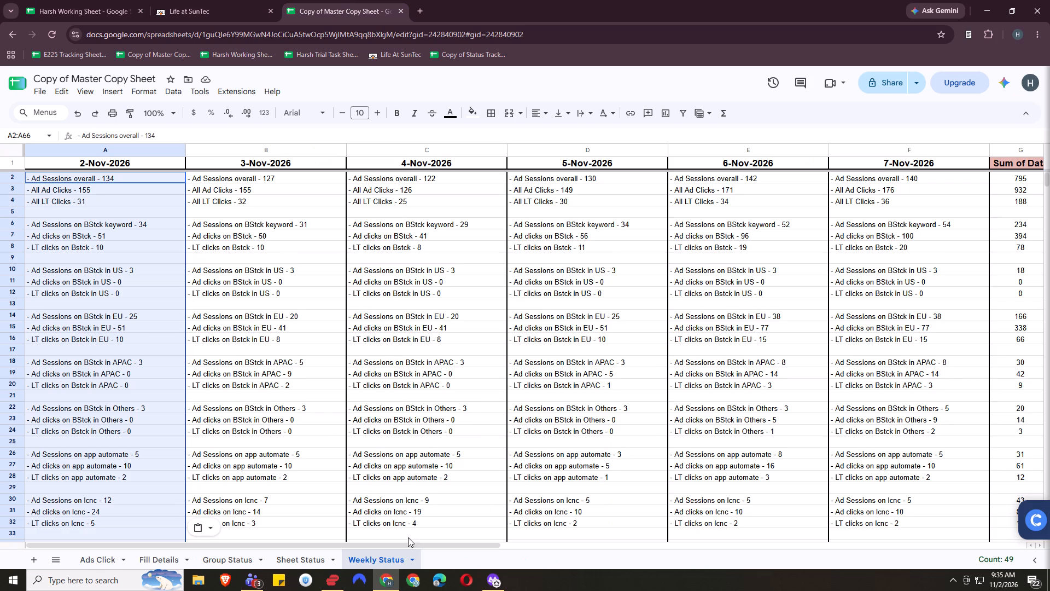
left_click_drag(419, 544, 446, 544)
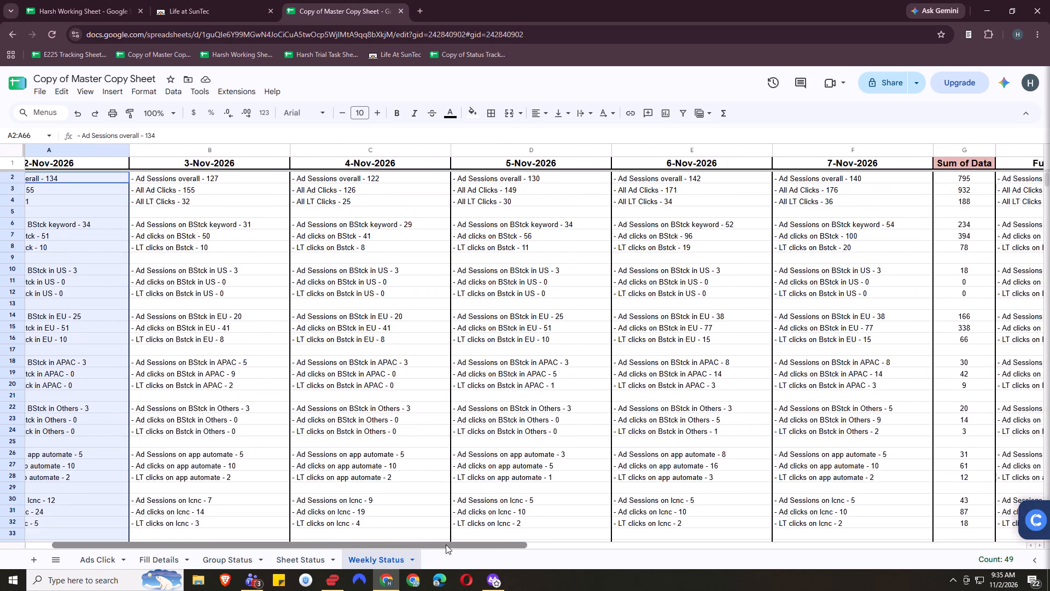
left_click_drag(446, 544, 596, 544)
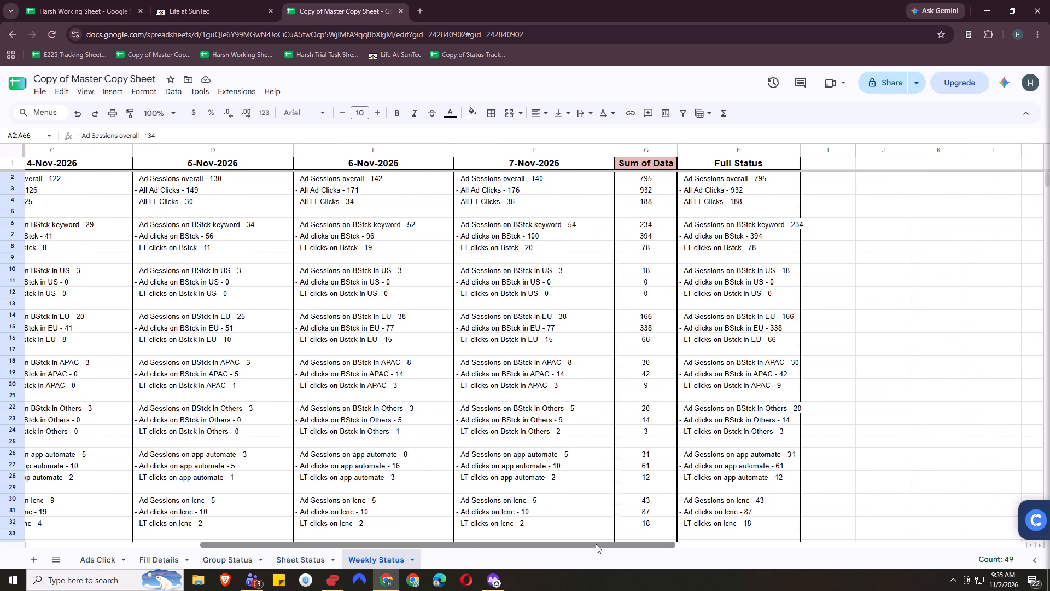
left_click_drag(596, 544, 622, 545)
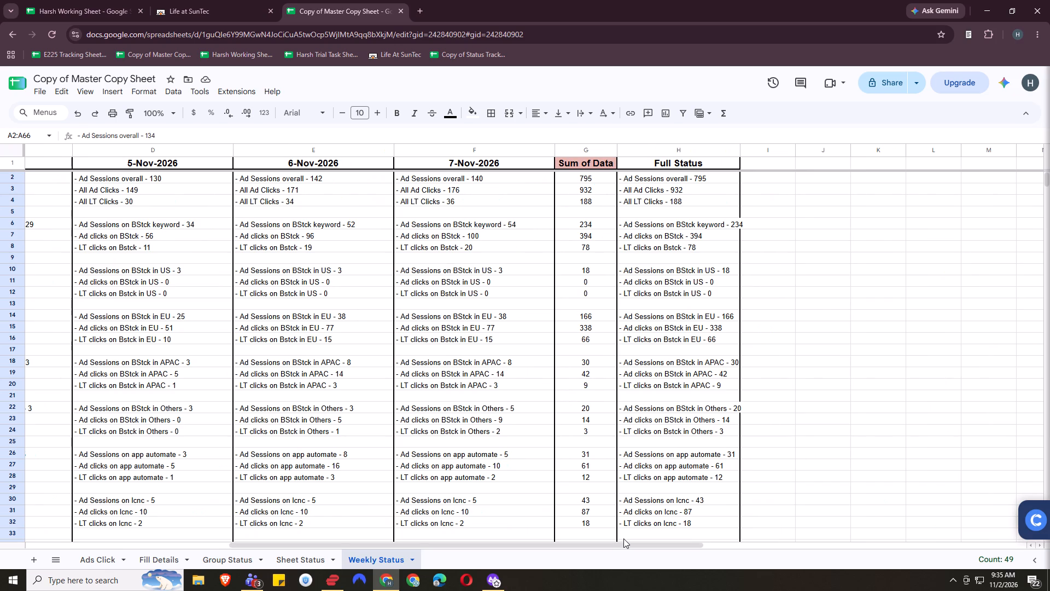
left_click(221, 556)
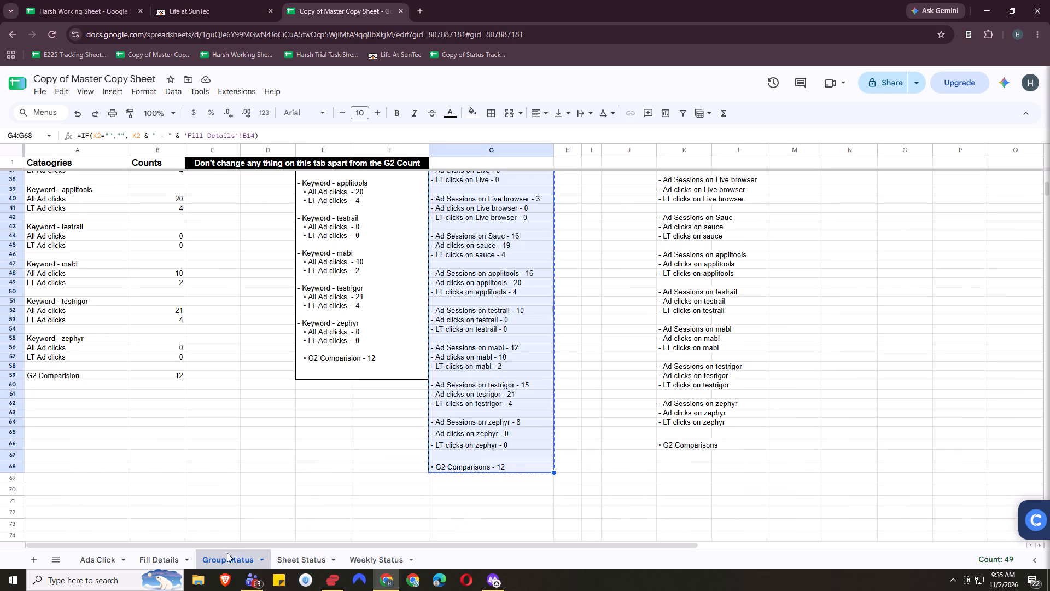
scroll(494, 442, "up", 9)
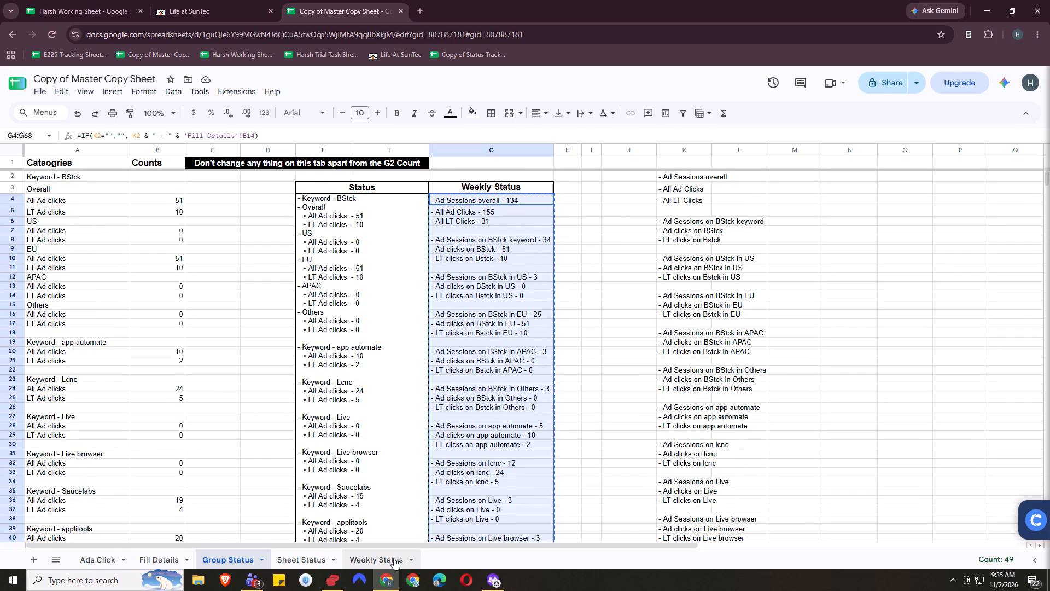
left_click(376, 560)
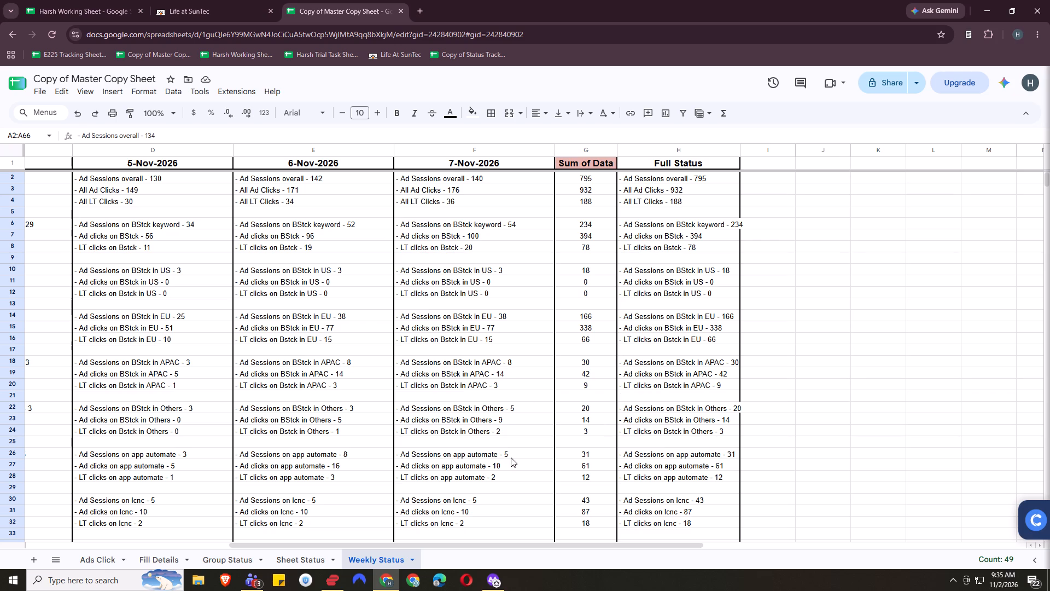
Change the Ad Sessions overall entry in the 2-Nov-2026 column of Weekly Status to 132.
left_click_drag(412, 547, 159, 548)
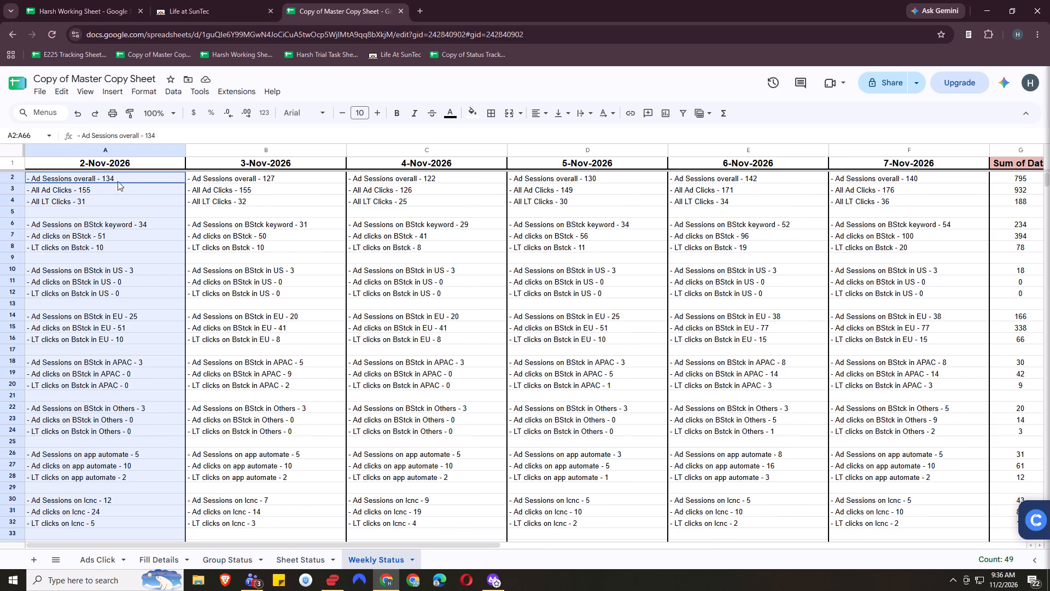
scroll(129, 292, "down", 8)
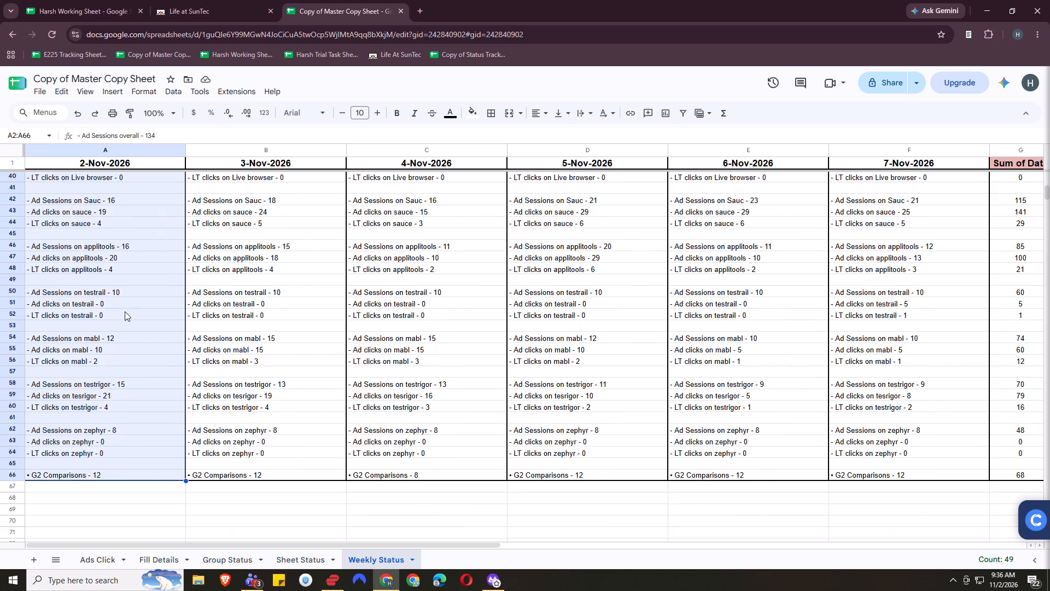
scroll(125, 311, "up", 14)
double_click(118, 176)
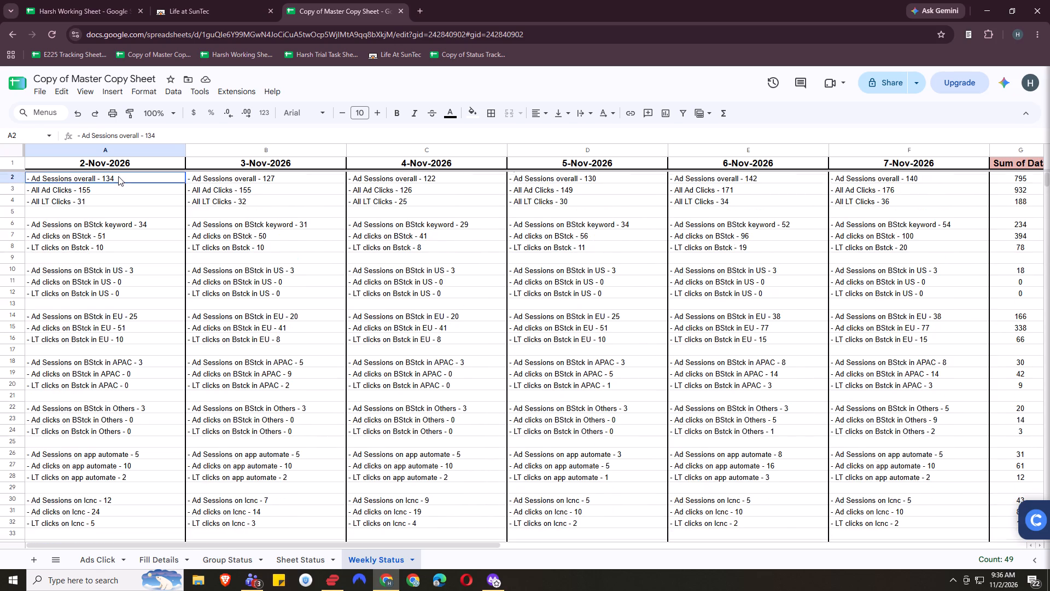
key("BackSpace")
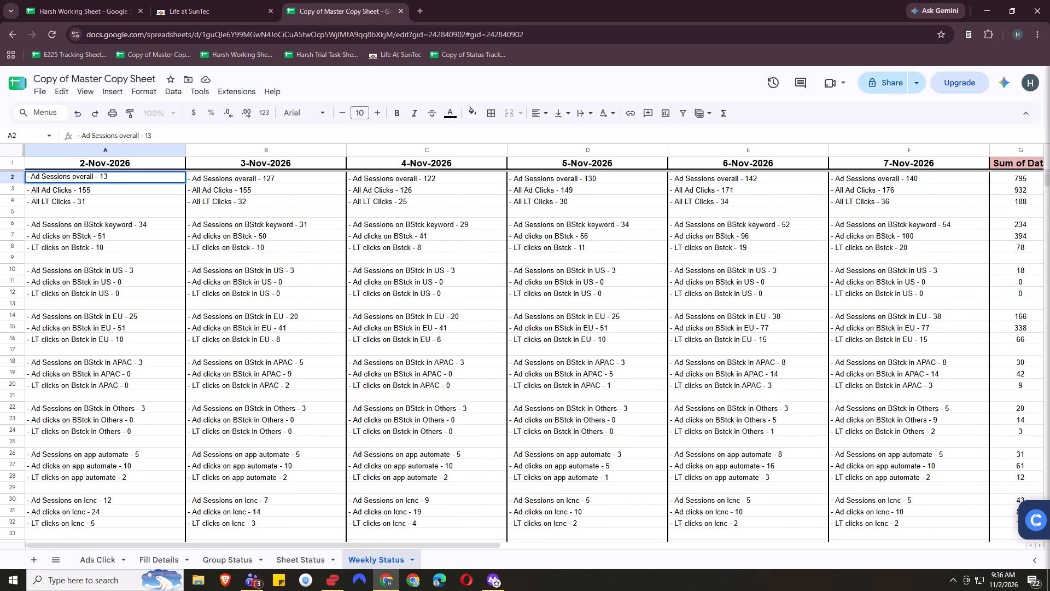
key("2")
left_click(616, 253)
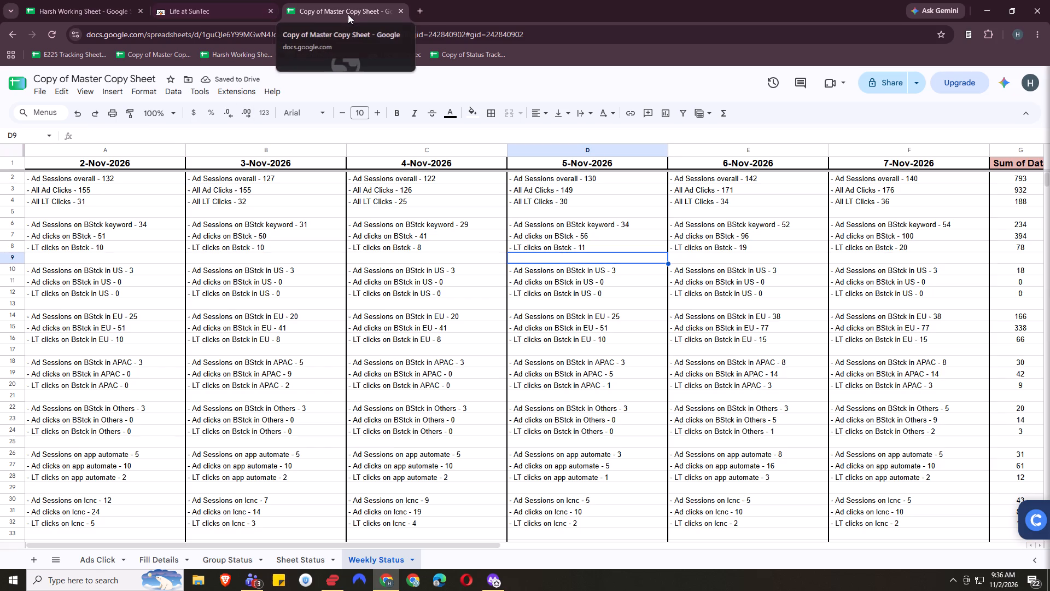
Check the 2-Nov-2026 figures against Harsh Working Sheet's Ads click summary and change that column's All Ad Clicks entry to 150.
left_click(59, 0)
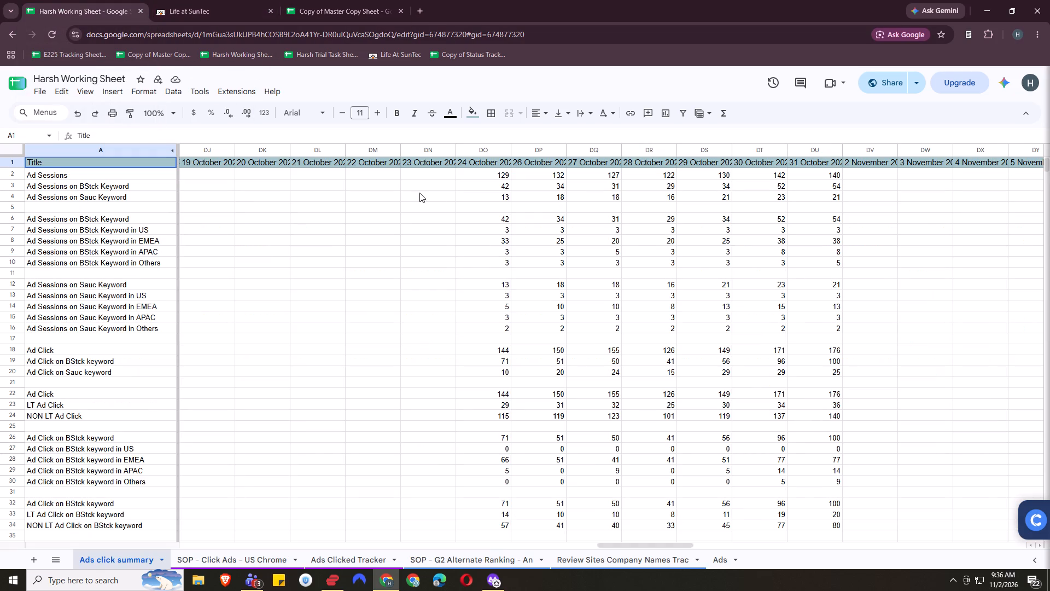
left_click(328, 4)
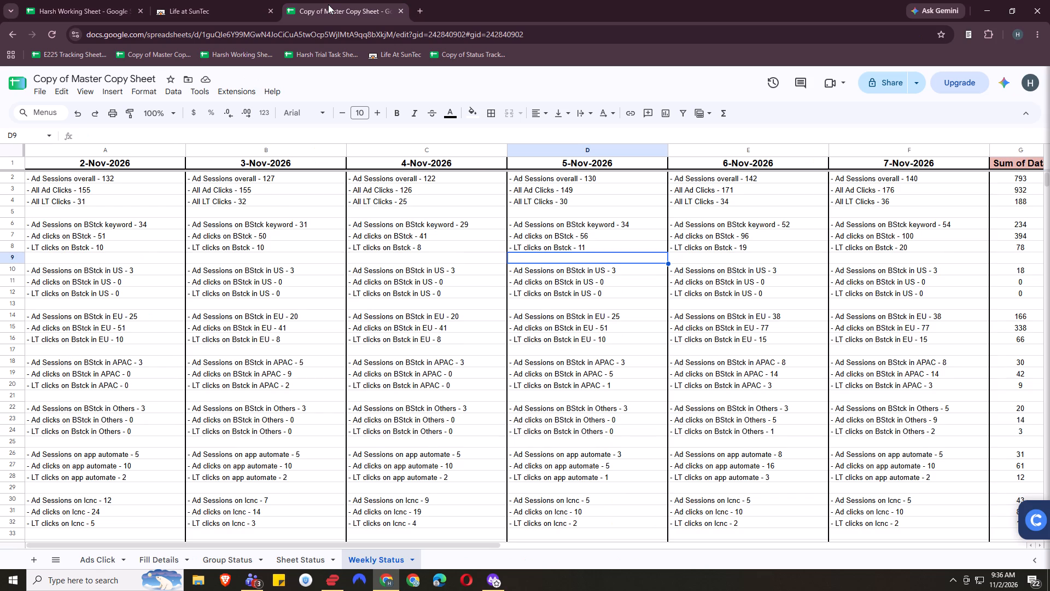
left_click(100, 0)
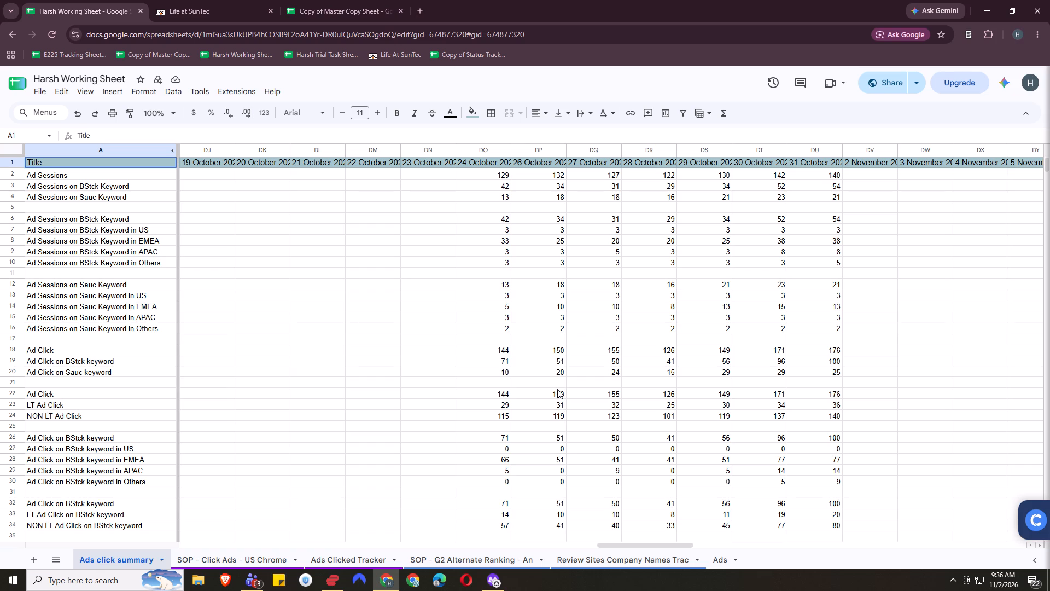
left_click(310, 0)
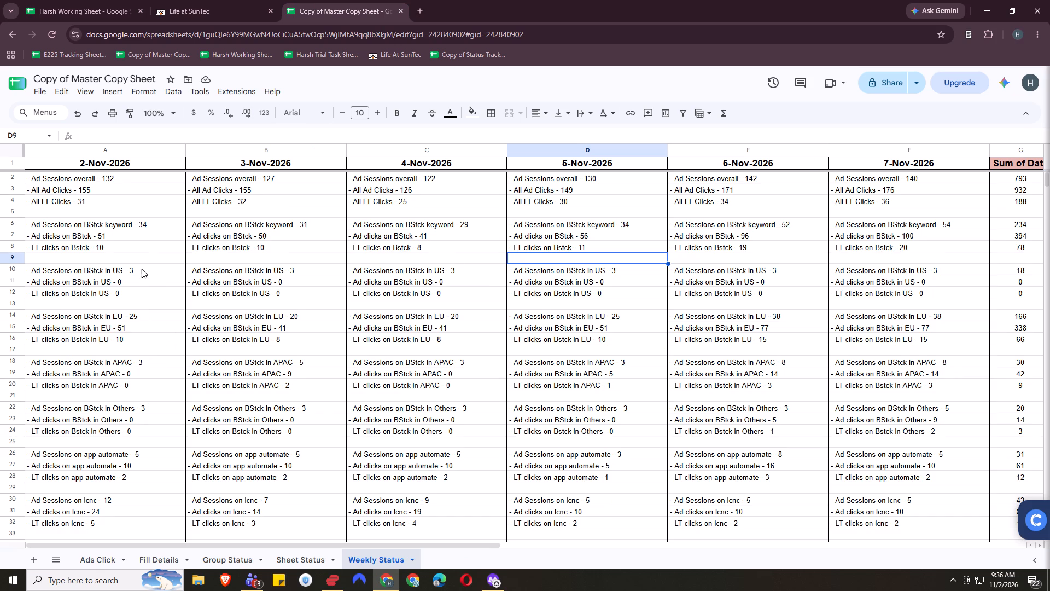
double_click(99, 187)
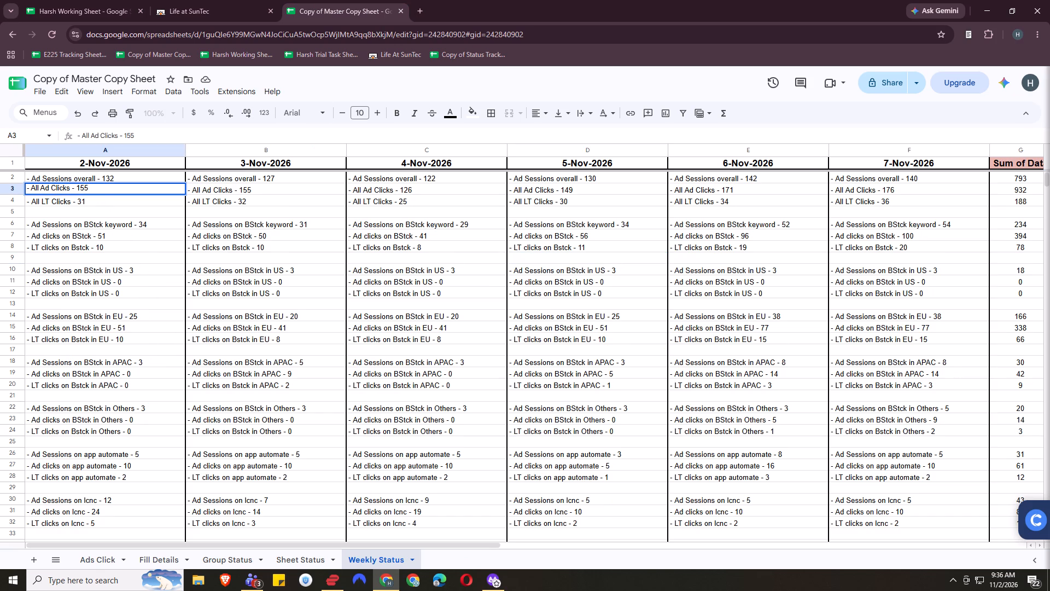
key("BackSpace")
key("0")
left_click(133, 215)
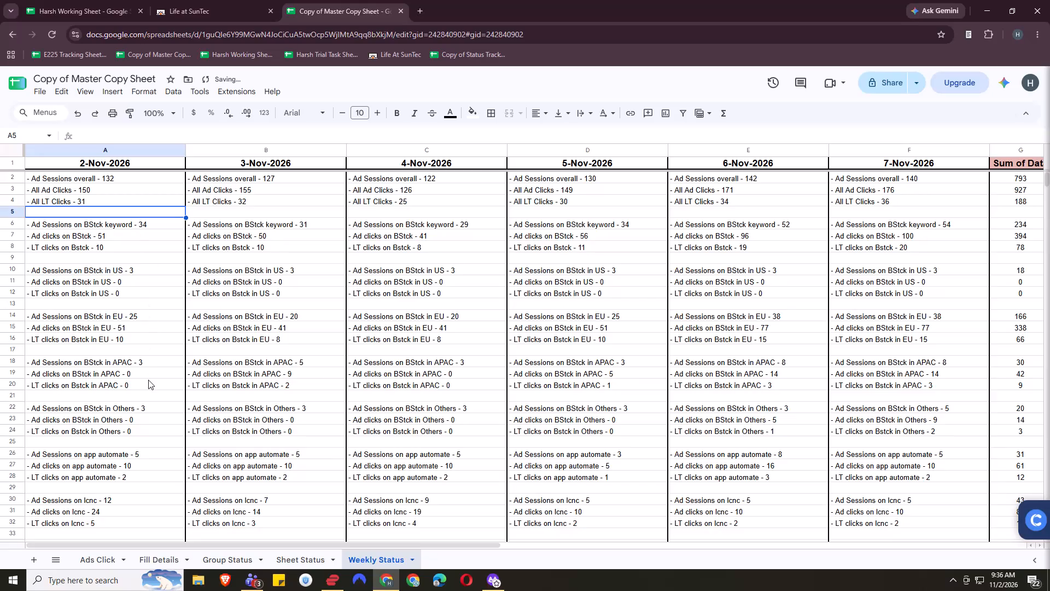
Compare the daily entries on Weekly Status, down to G2 Comparisons, with the figures in Harsh Working Sheet's Ads click summary.
scroll(145, 372, "down", 8)
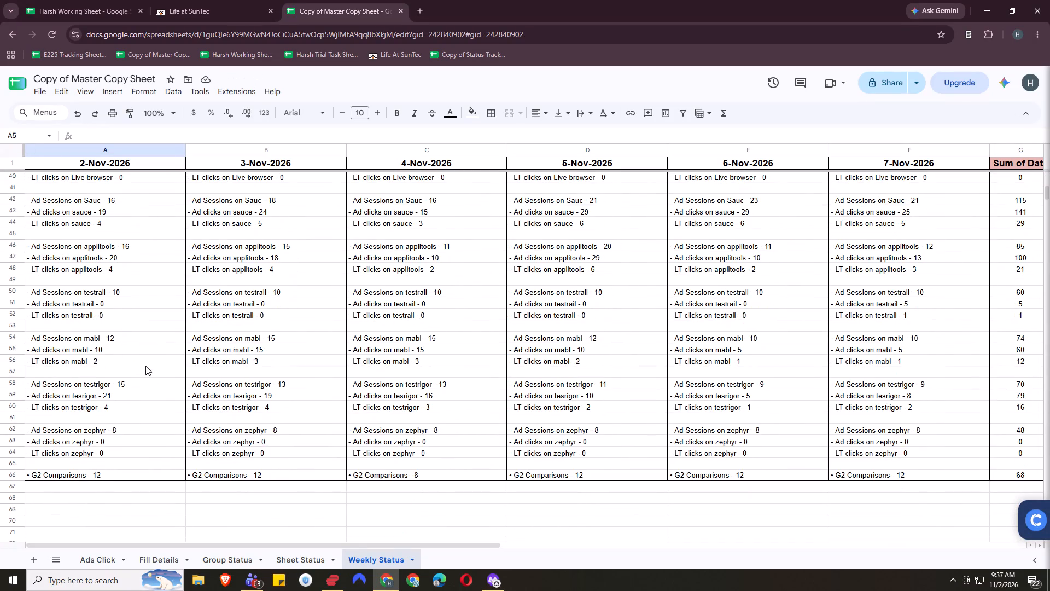
scroll(145, 366, "up", 15)
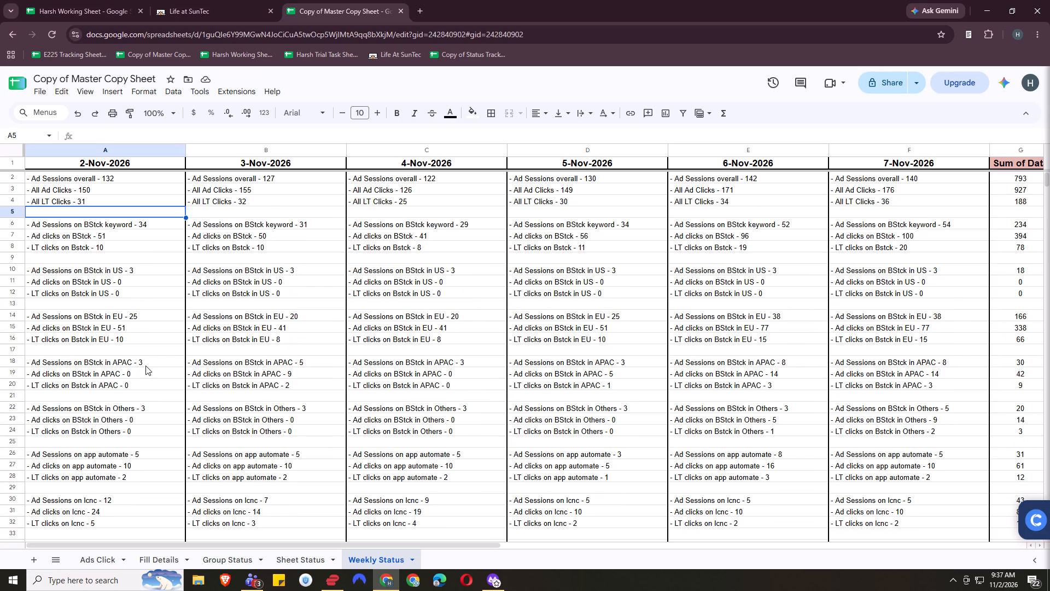
scroll(145, 366, "down", 8)
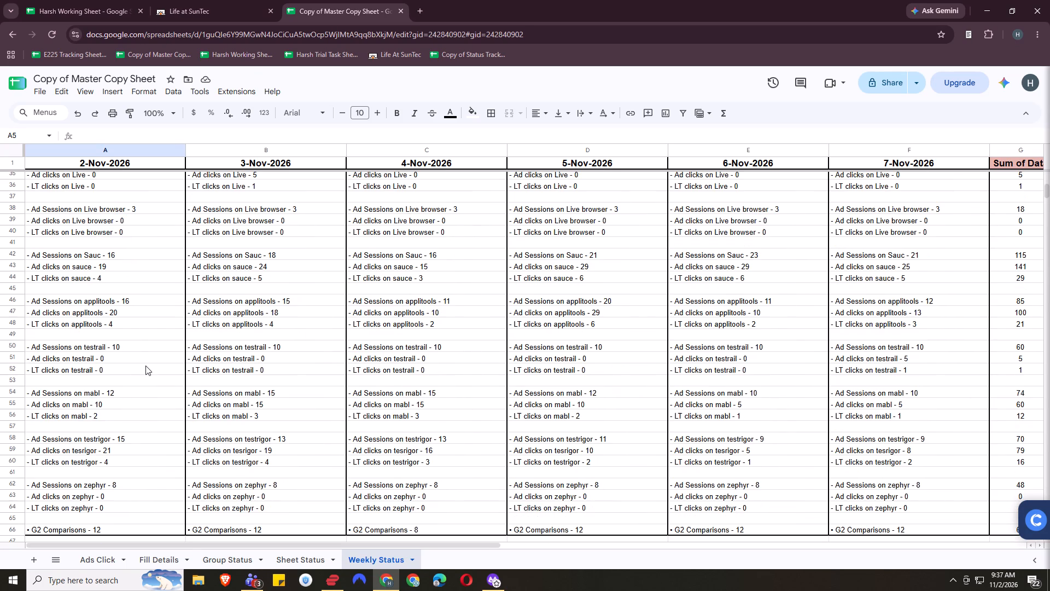
scroll(145, 366, "up", 6)
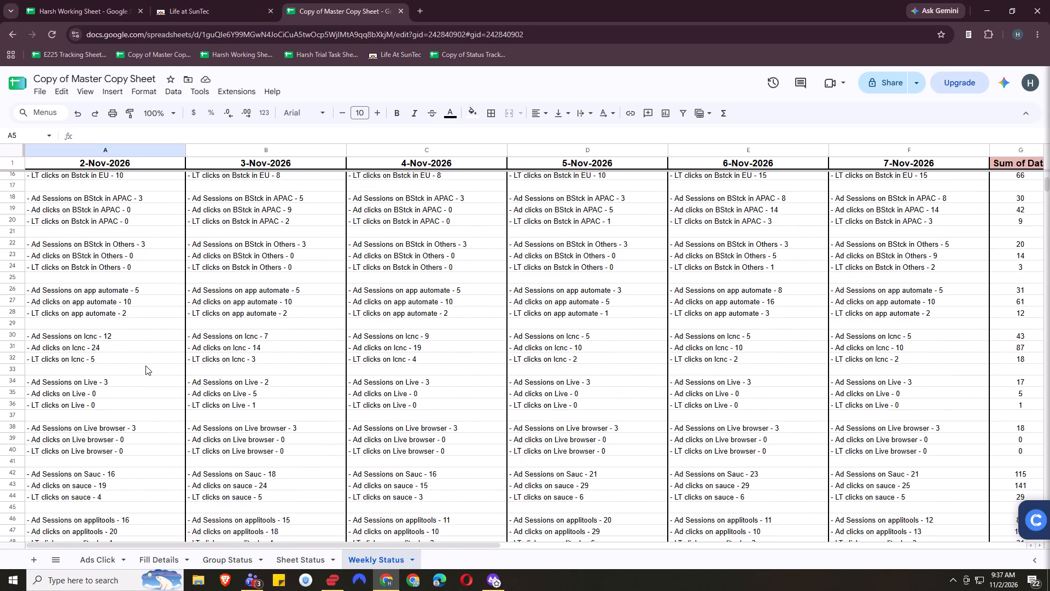
scroll(145, 366, "up", 6)
scroll(191, 16, "down", 1)
left_click(64, 0)
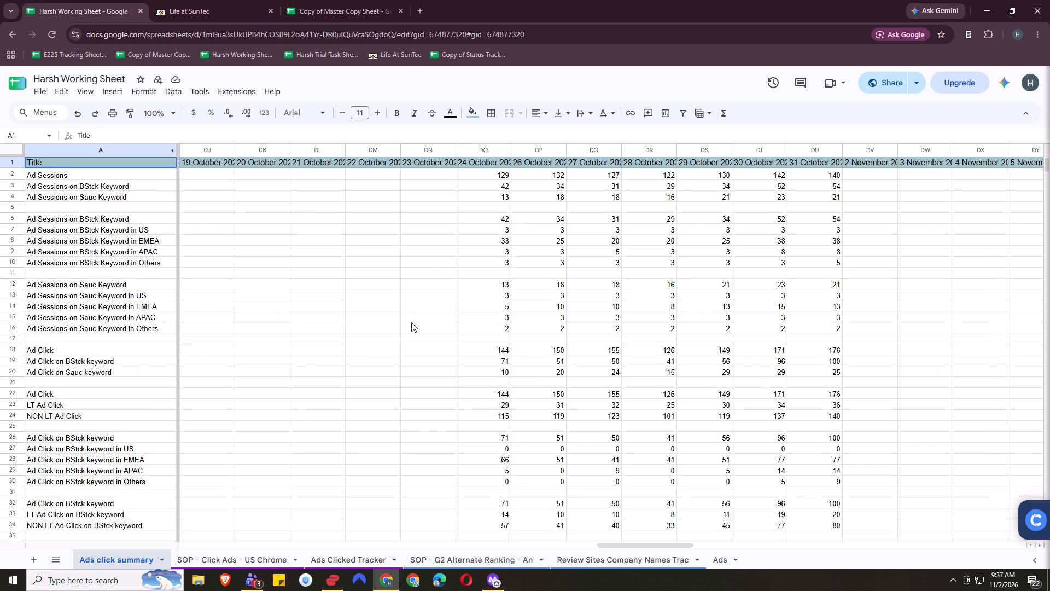
scroll(537, 372, "down", 10)
scroll(544, 379, "down", 12)
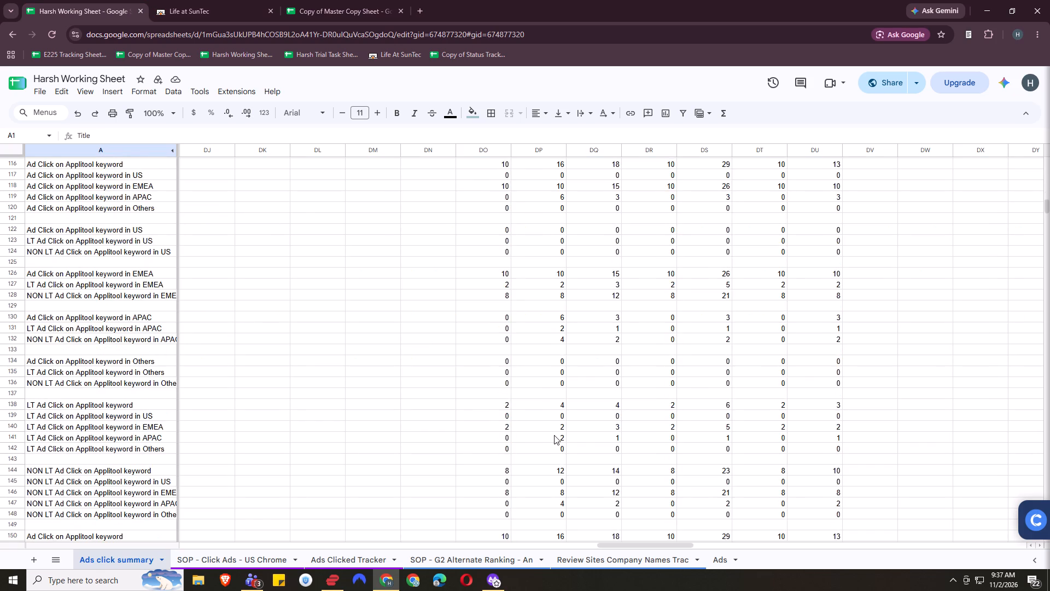
scroll(554, 435, "down", 20)
scroll(554, 435, "down", 7)
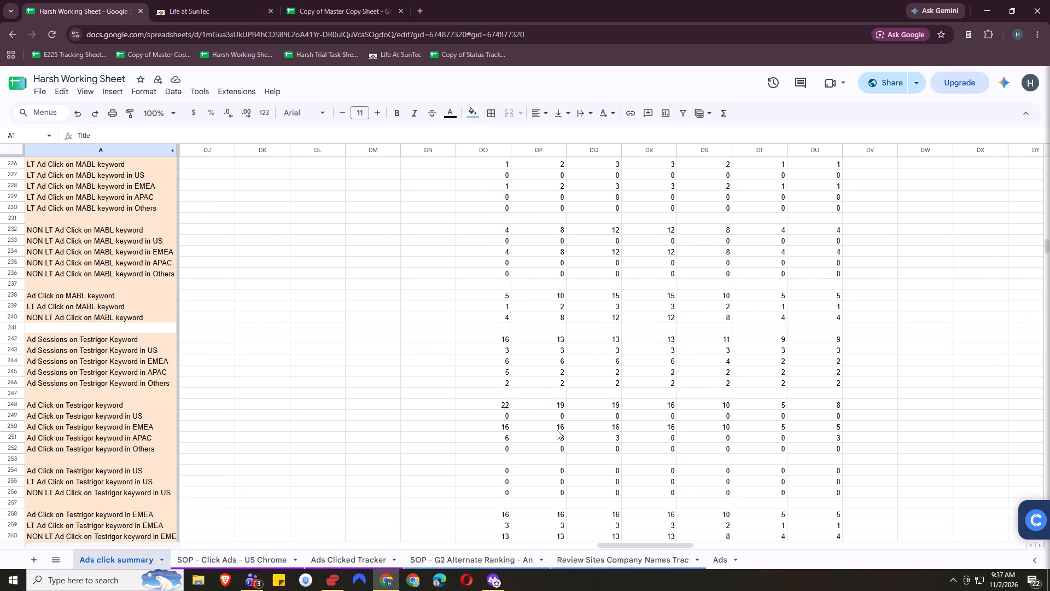
scroll(557, 430, "down", 18)
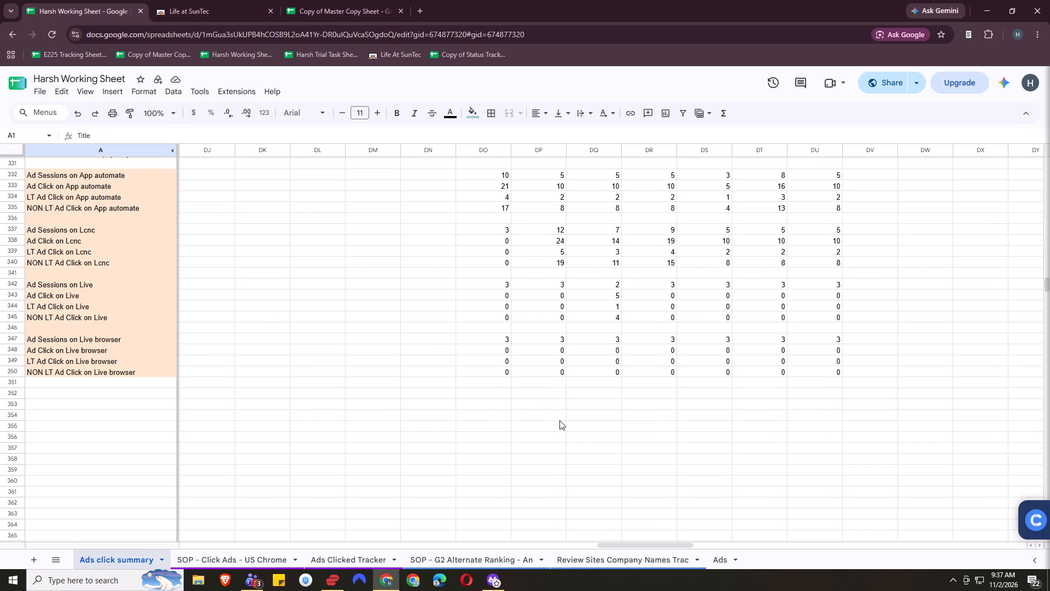
scroll(559, 417, "up", 5)
left_click(347, 0)
scroll(223, 425, "down", 3)
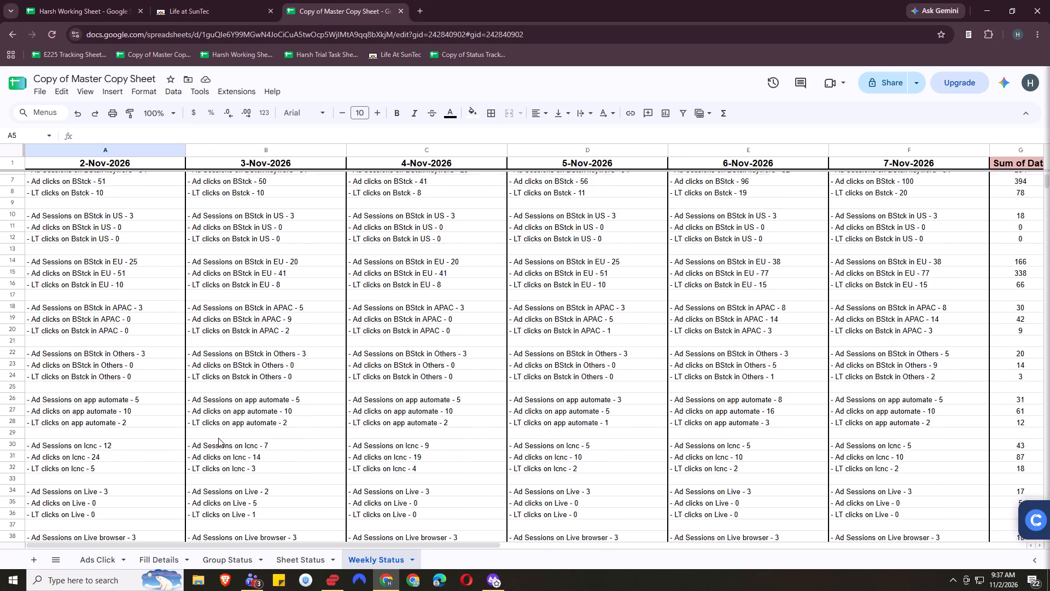
scroll(218, 438, "down", 6)
scroll(224, 442, "up", 8)
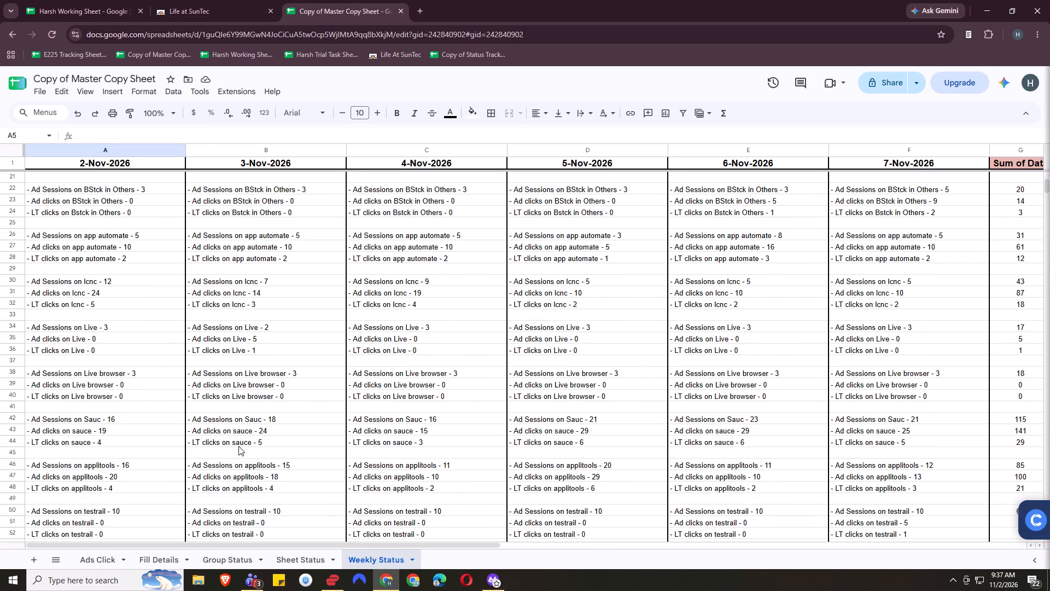
scroll(238, 446, "up", 8)
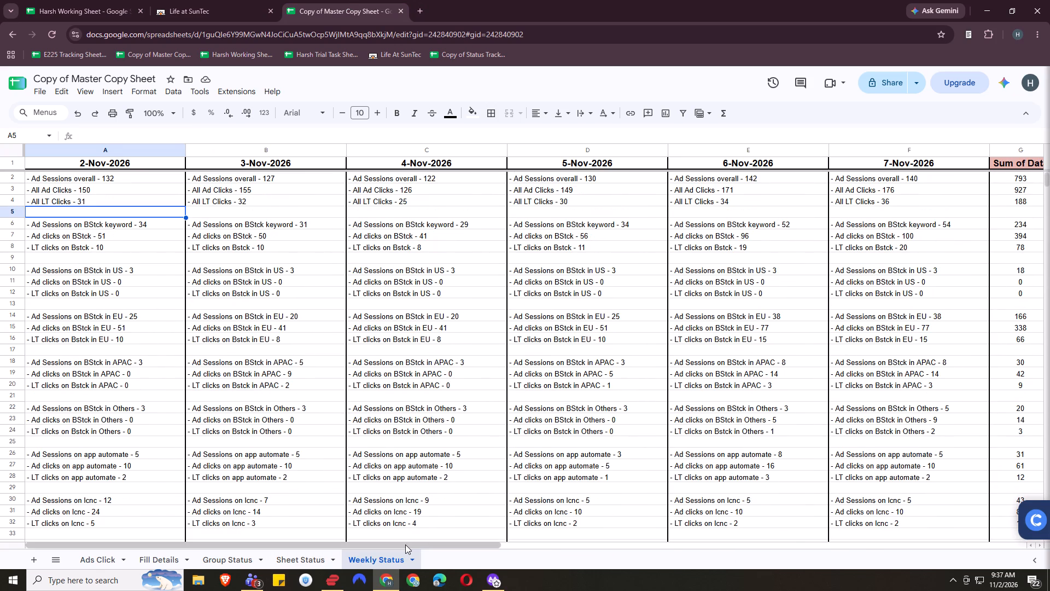
Copy the Full Status entries H2:H66 on Weekly Status, from Ad Sessions overall down to G2 Comparisons.
left_click_drag(405, 544, 702, 539)
scroll(626, 441, "up", 3)
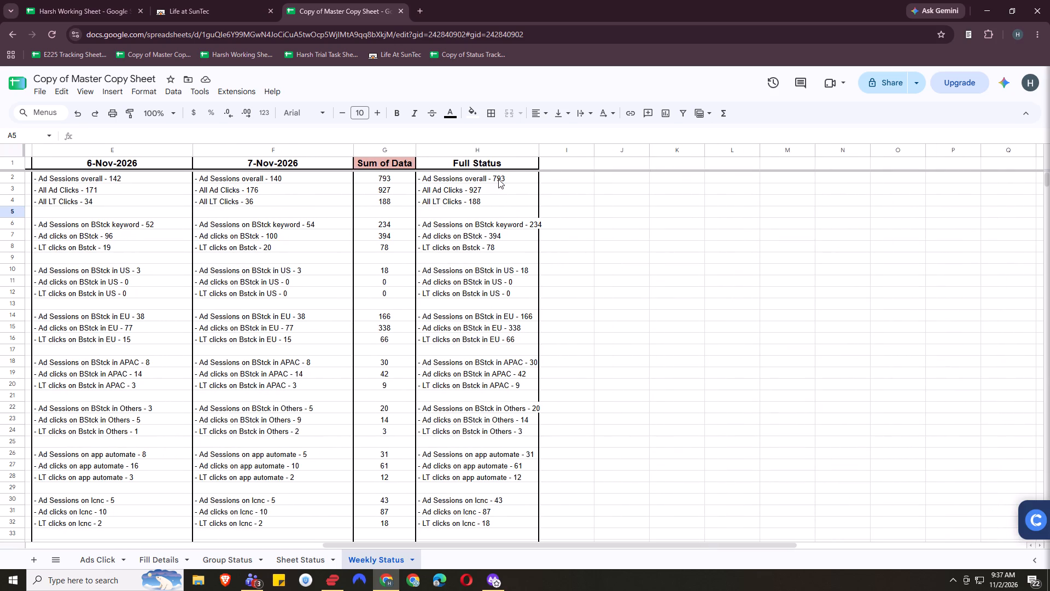
left_click(498, 177)
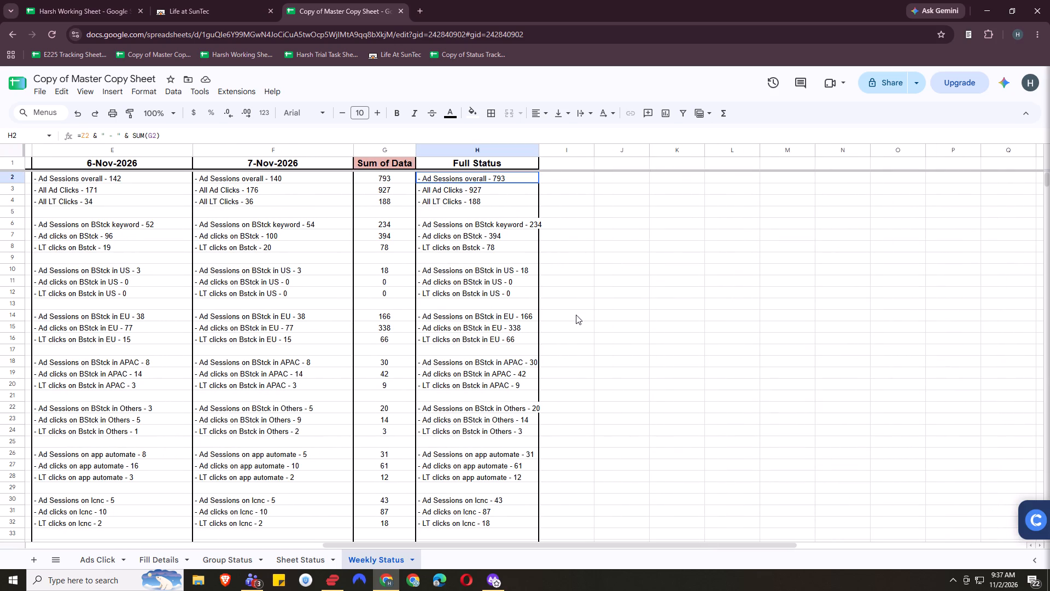
key("ctrl+shift+Down")
key("ctrl+shift+Down")
key("ctrl+shift+Down")
key("ctrl+shift+Down")
key("ctrl+shift+Down")
key("ctrl+shift+Down")
key("ctrl+shift+Down")
key("ctrl+shift+Down")
key("ctrl+shift+Down")
key("ctrl+shift+Down")
key("ctrl+shift+Down")
key("ctrl+shift+Down")
key("ctrl+shift+Down")
key("ctrl+shift+Down")
key("ctrl+shift+Down")
key("ctrl+shift+Down")
key("ctrl+shift+Down")
key("ctrl+shift+Down")
key("ctrl+shift+Down")
key("ctrl+shift+Down")
key("ctrl+shift+Down")
key("ctrl+shift+Down")
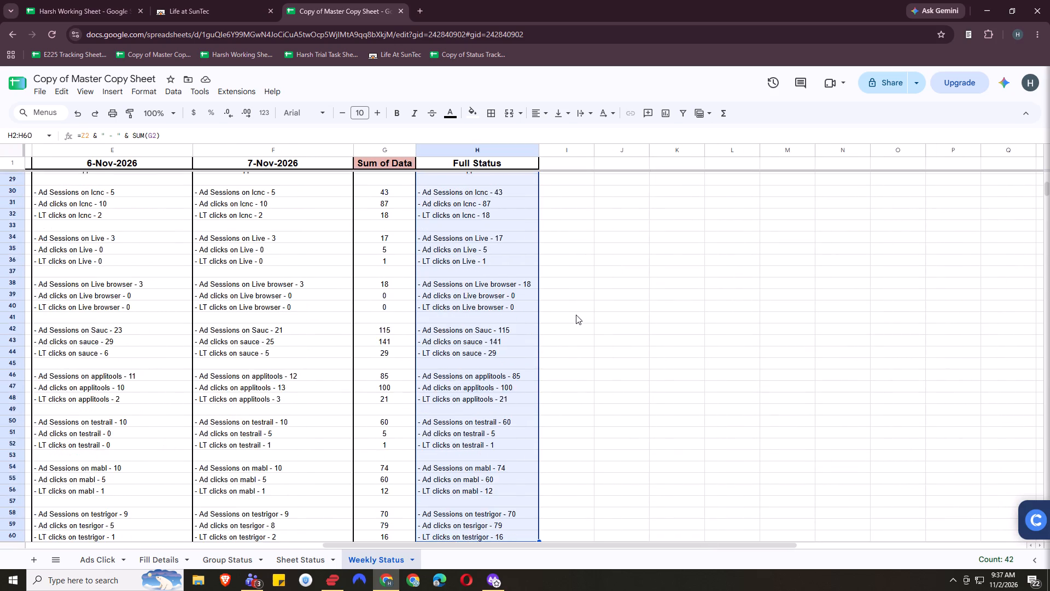
key("ctrl+shift+Down")
key("ctrl+shift+Down")
key("ctrl+shift+Down")
key("ctrl+shift+Down")
key("ctrl+shift+Down")
key("ctrl+shift+Up")
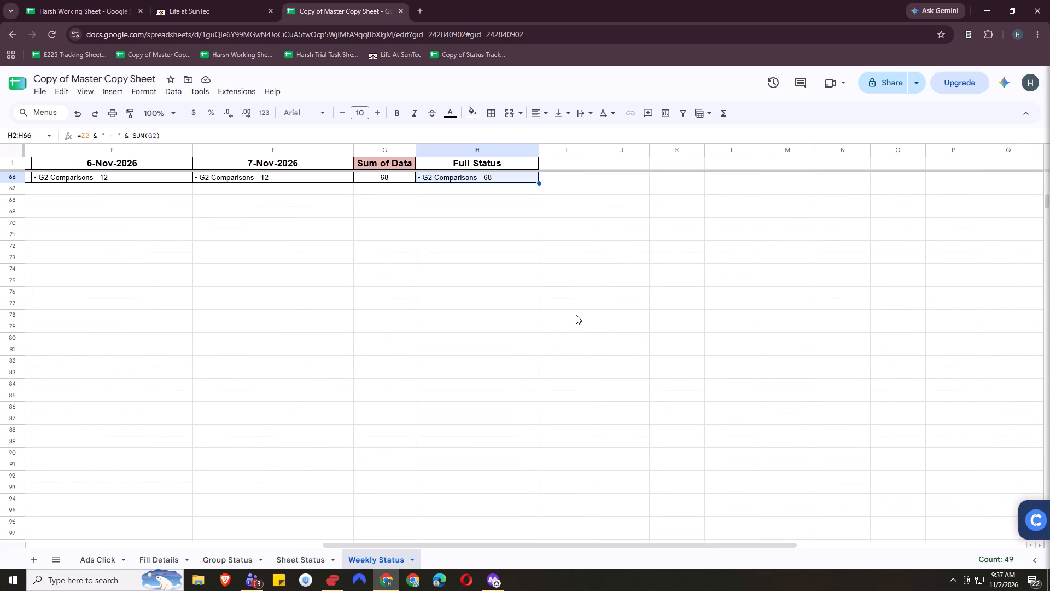
key("ctrl+c")
Review the copied Full Status range and the daily columns on Weekly Status.
scroll(559, 430, "up", 6)
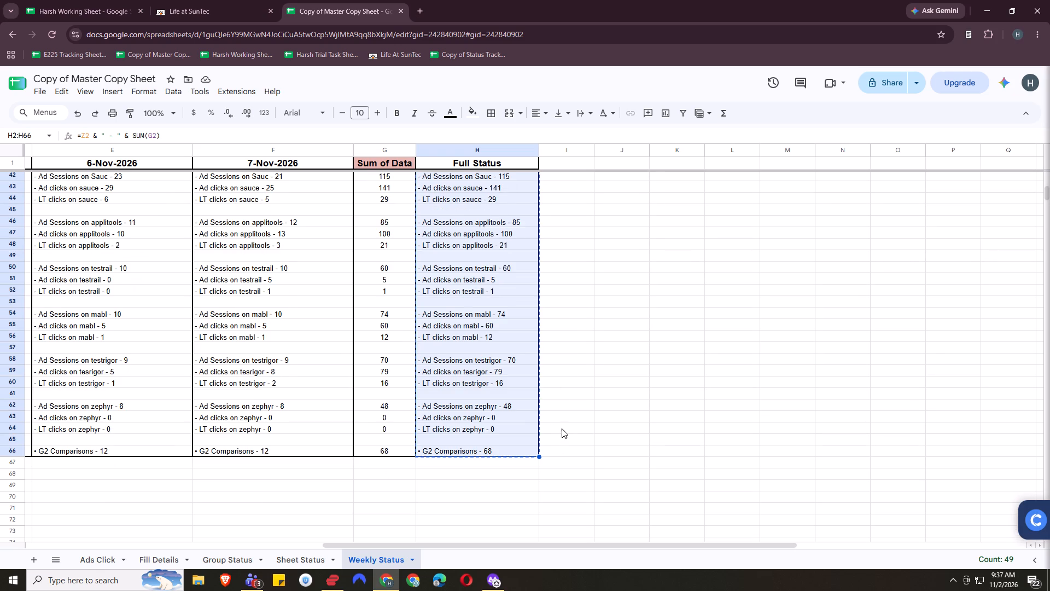
scroll(612, 416, "up", 16)
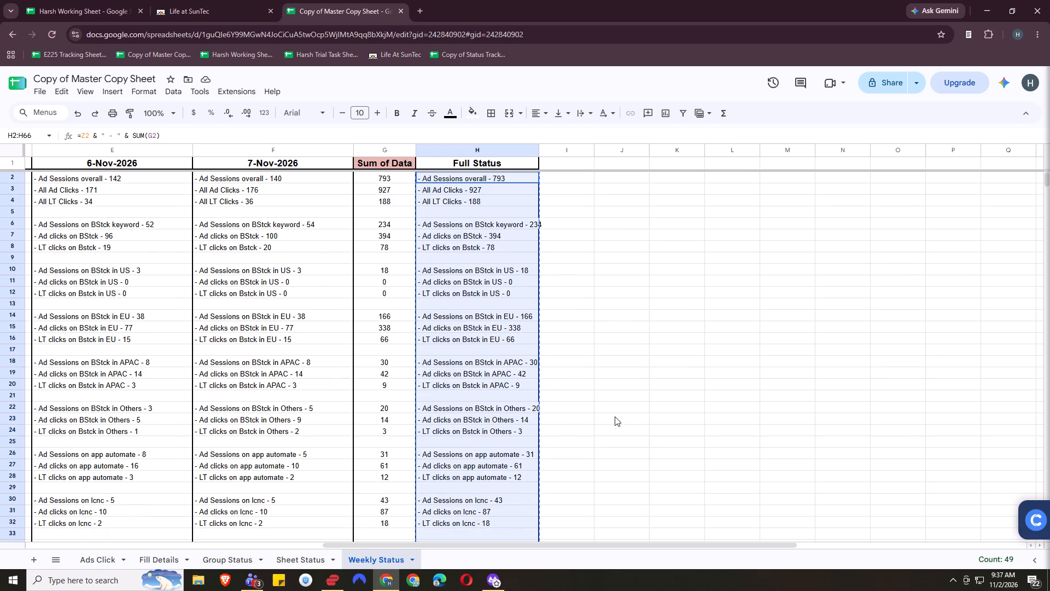
scroll(615, 416, "up", 7)
left_click_drag(398, 543, 28, 514)
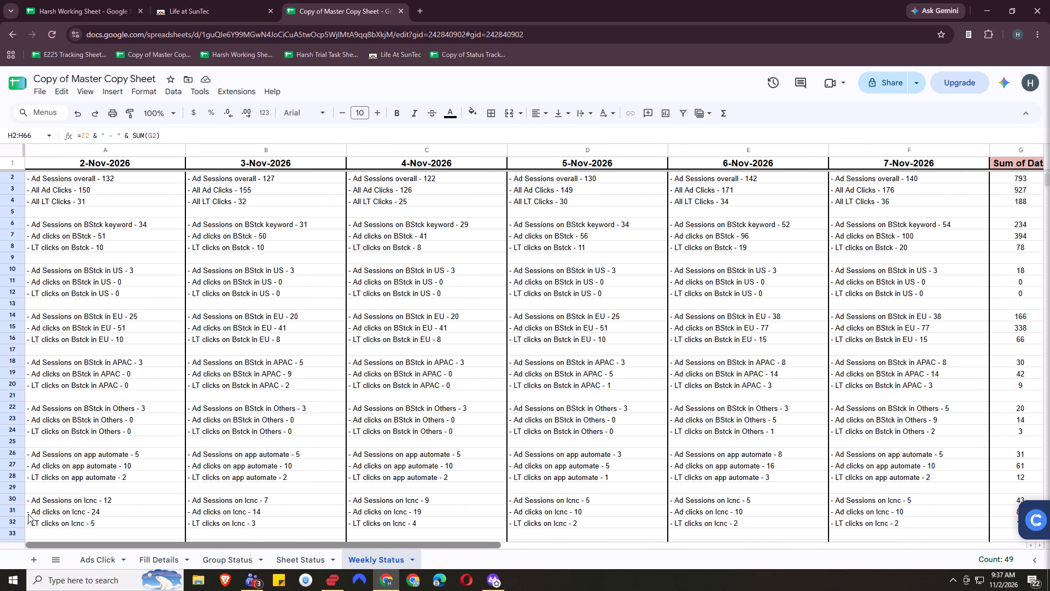
left_click_drag(28, 514, 480, 531)
scroll(598, 425, "down", 8)
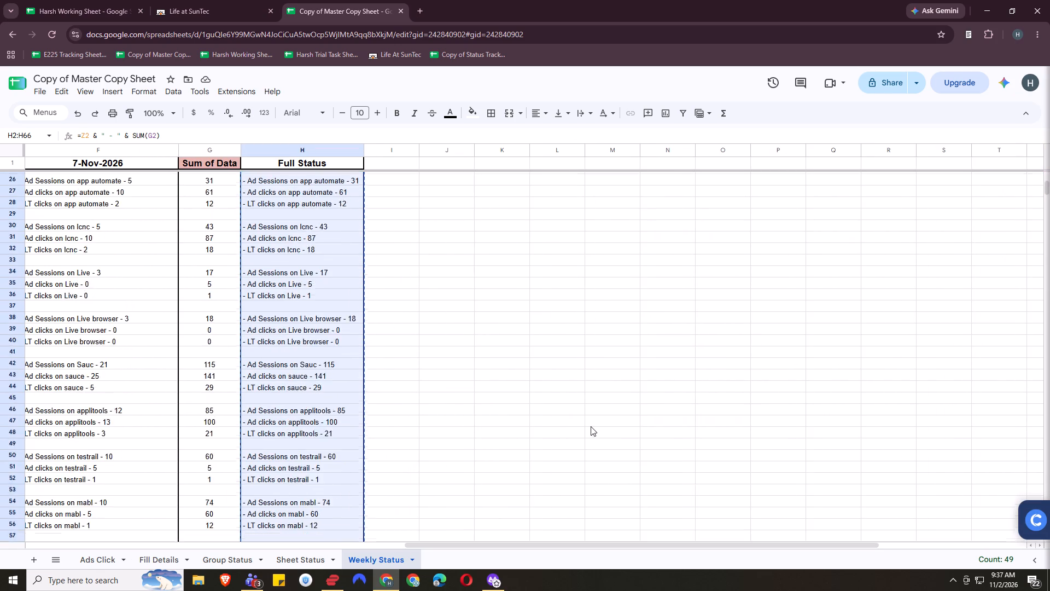
scroll(591, 426, "down", 6)
left_click(512, 357)
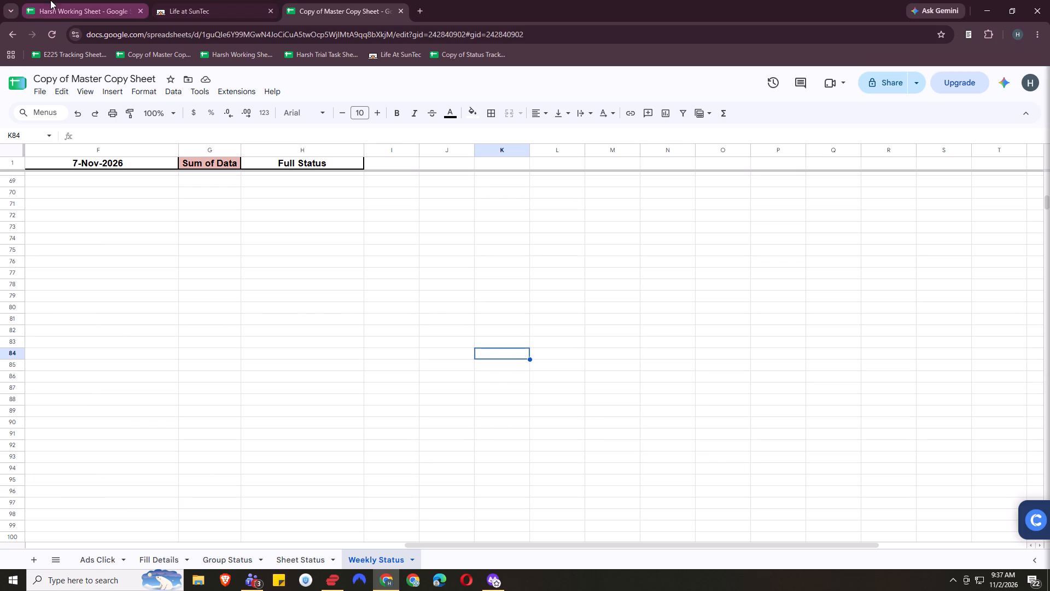
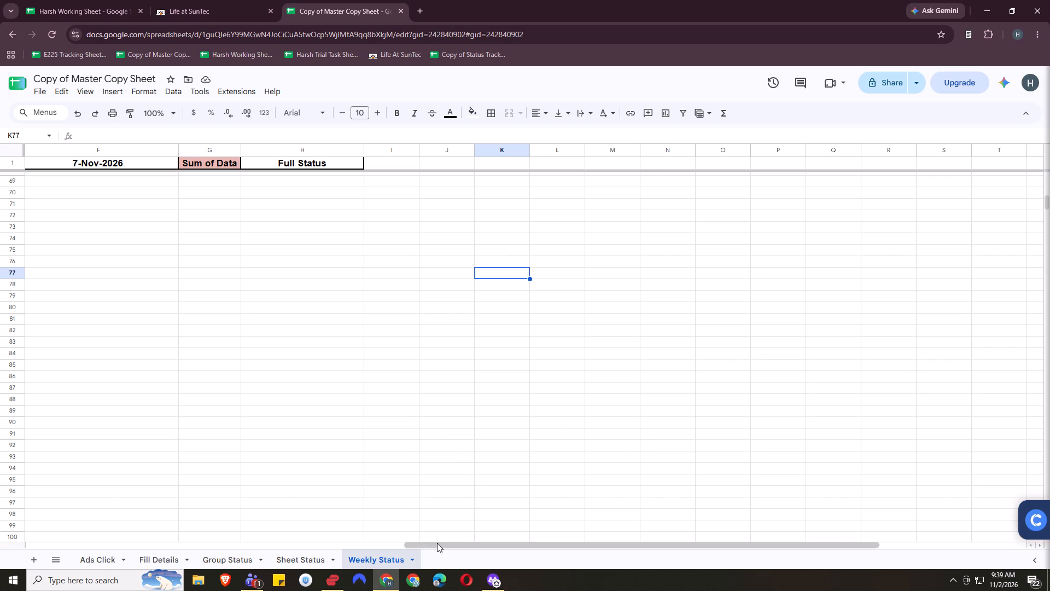
Review the daily columns for 2-Nov-2026 to 7-Nov-2026 on Weekly Status, along with Sum of Data and Full Status.
left_click_drag(437, 543, 0, 479)
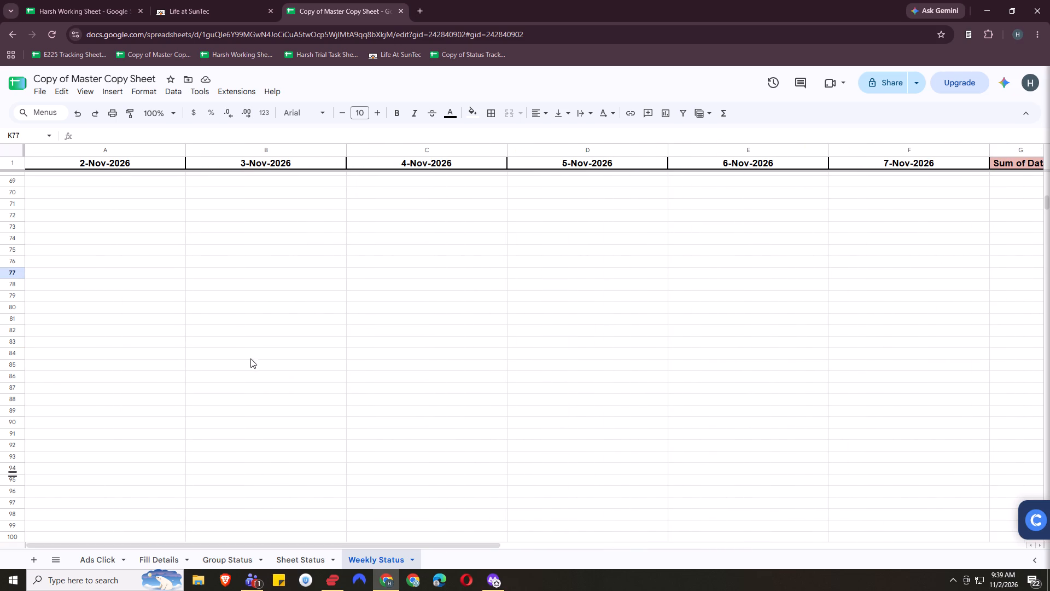
scroll(284, 340, "down", 13)
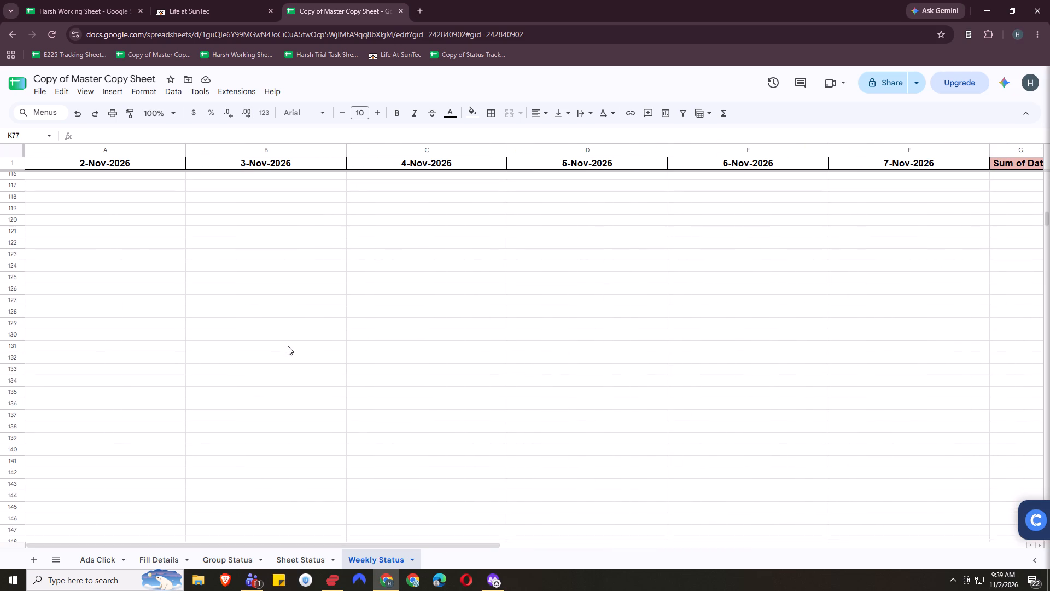
scroll(288, 346, "up", 20)
scroll(288, 346, "up", 11)
scroll(352, 514, "up", 6)
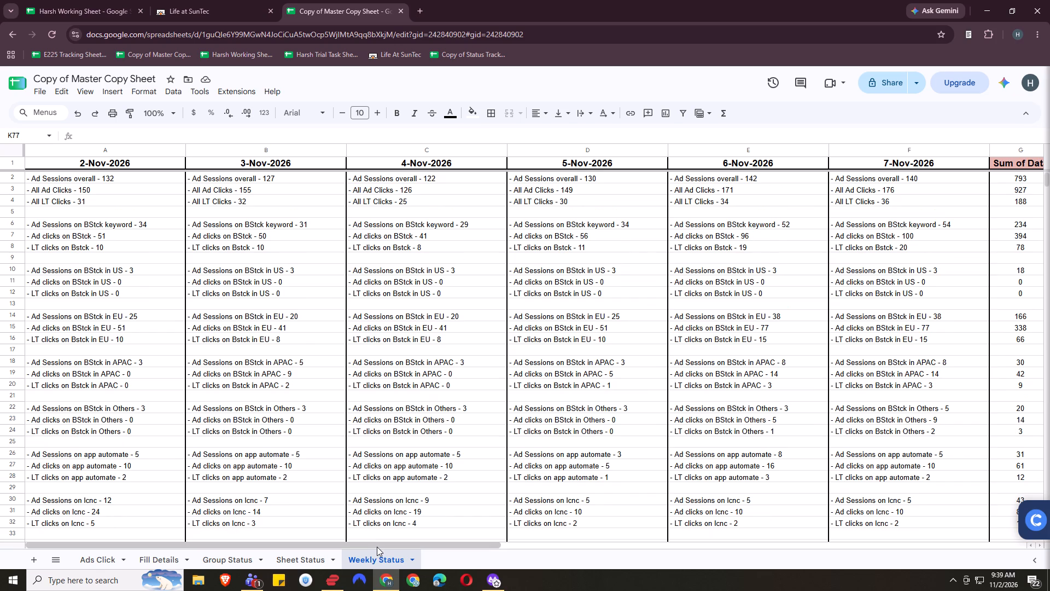
scroll(417, 463, "down", 5)
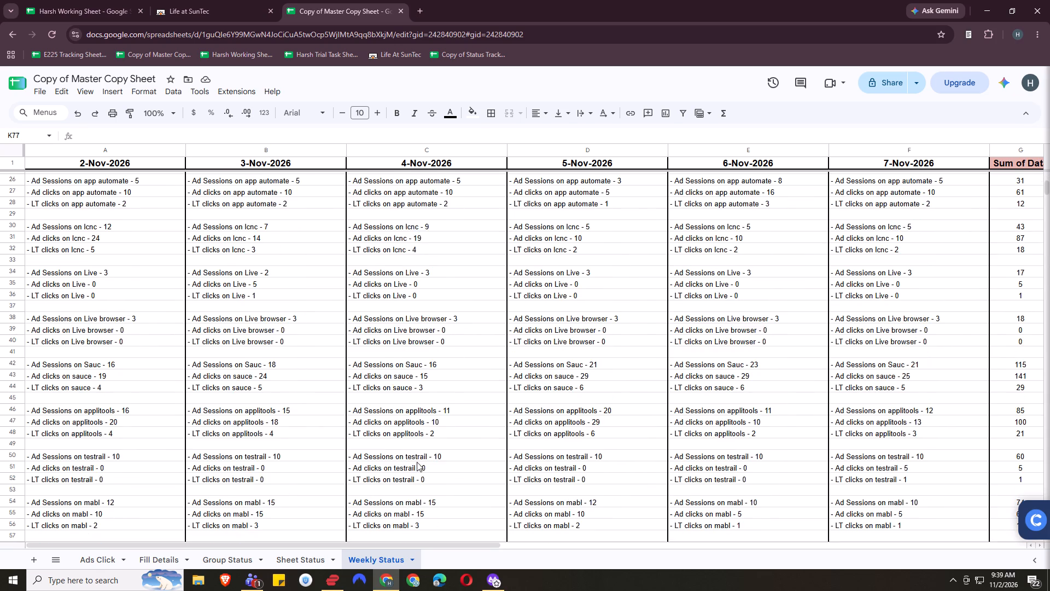
scroll(416, 460, "down", 6)
scroll(415, 459, "up", 11)
scroll(377, 496, "up", 6)
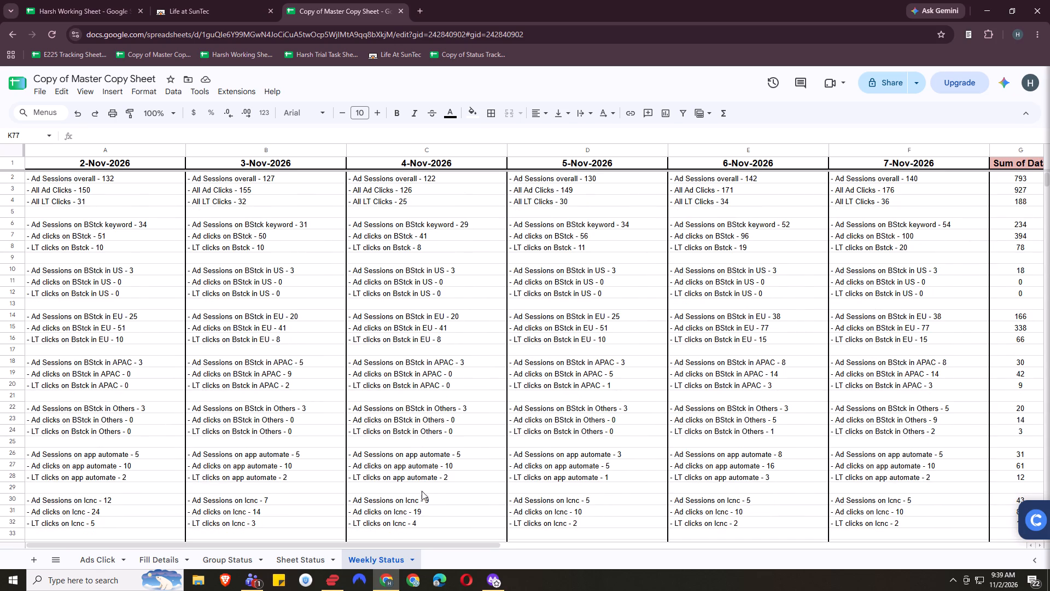
left_click_drag(389, 542, 586, 563)
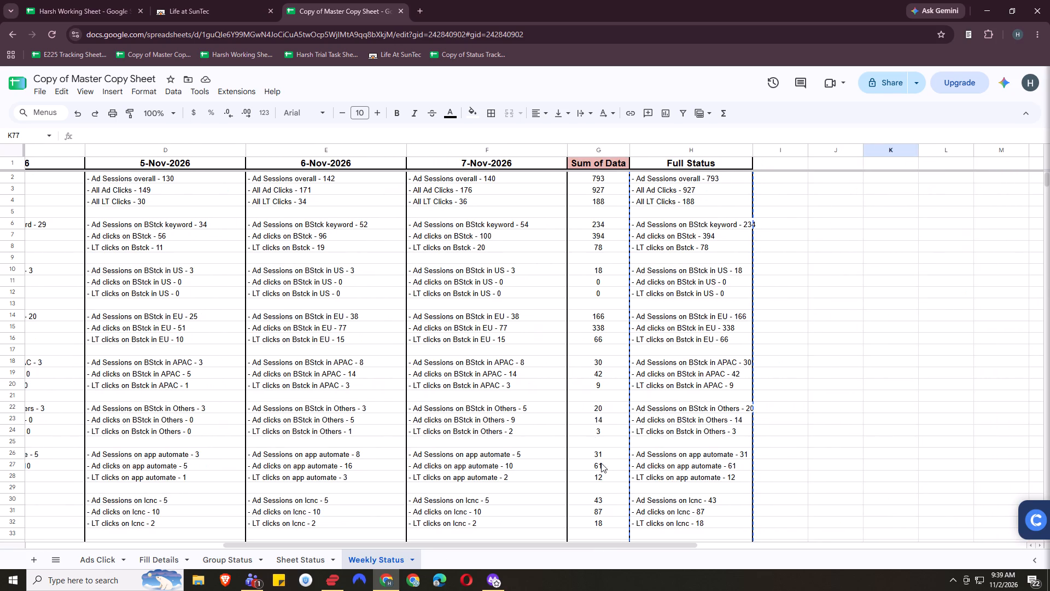
Look over the ad counts and keyword-by-country table on the Ads Click sheet of Copy of Master Copy Sheet.
left_click(227, 0)
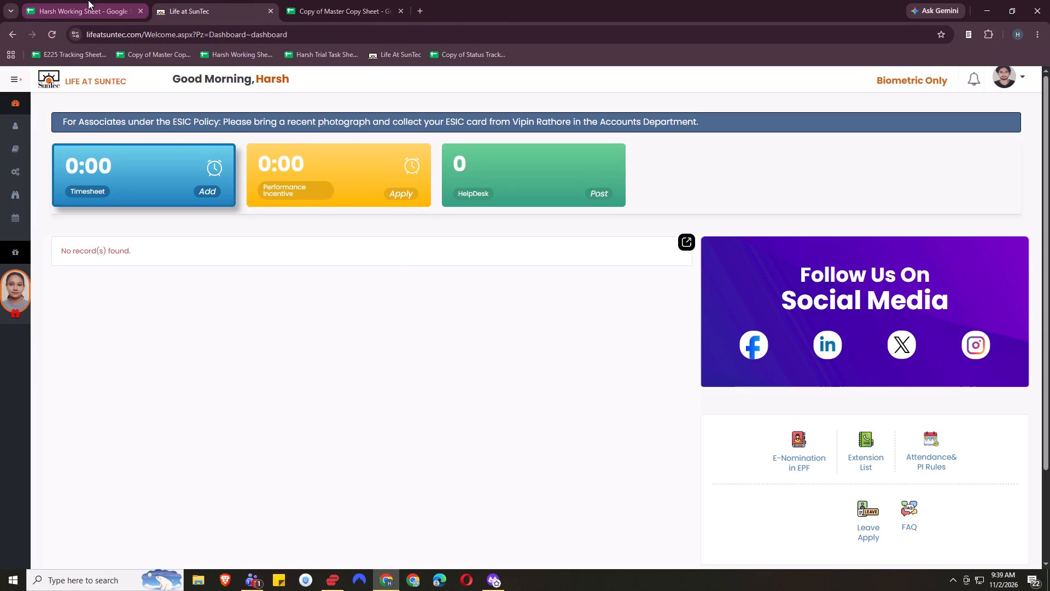
left_click(318, 16)
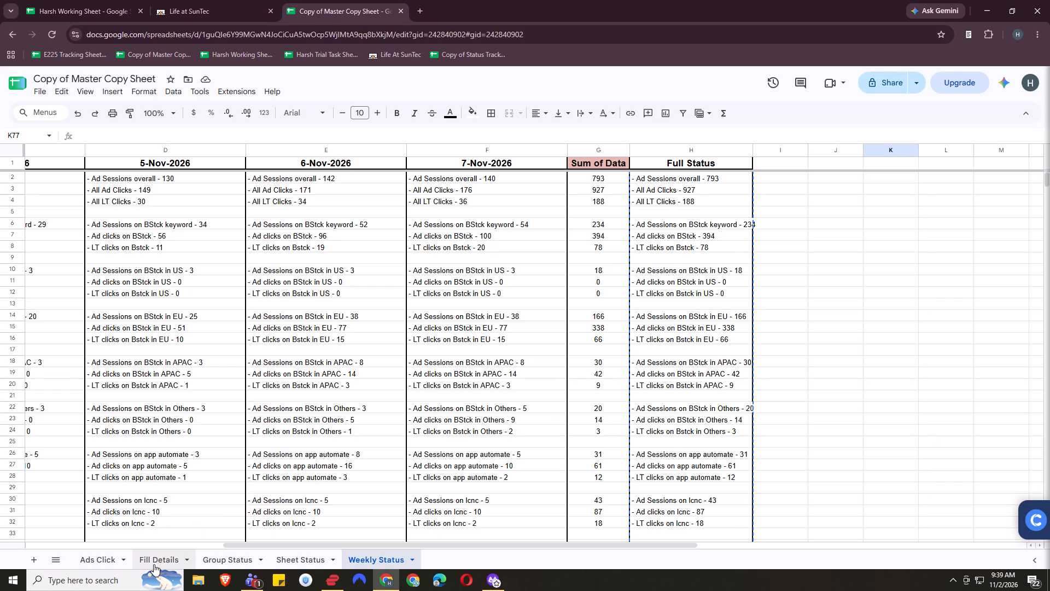
left_click(97, 562)
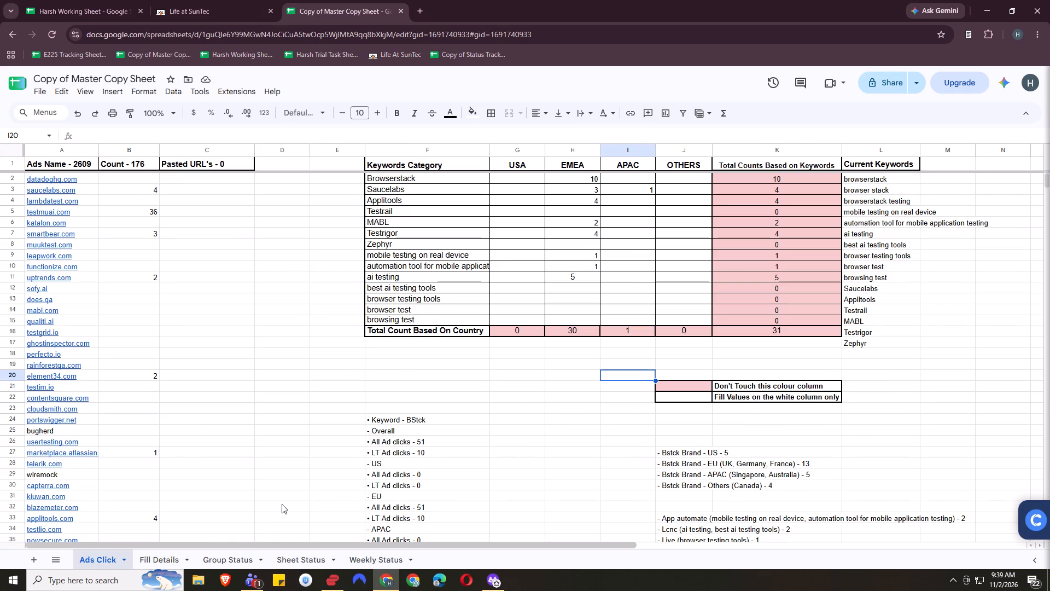
left_click(287, 385)
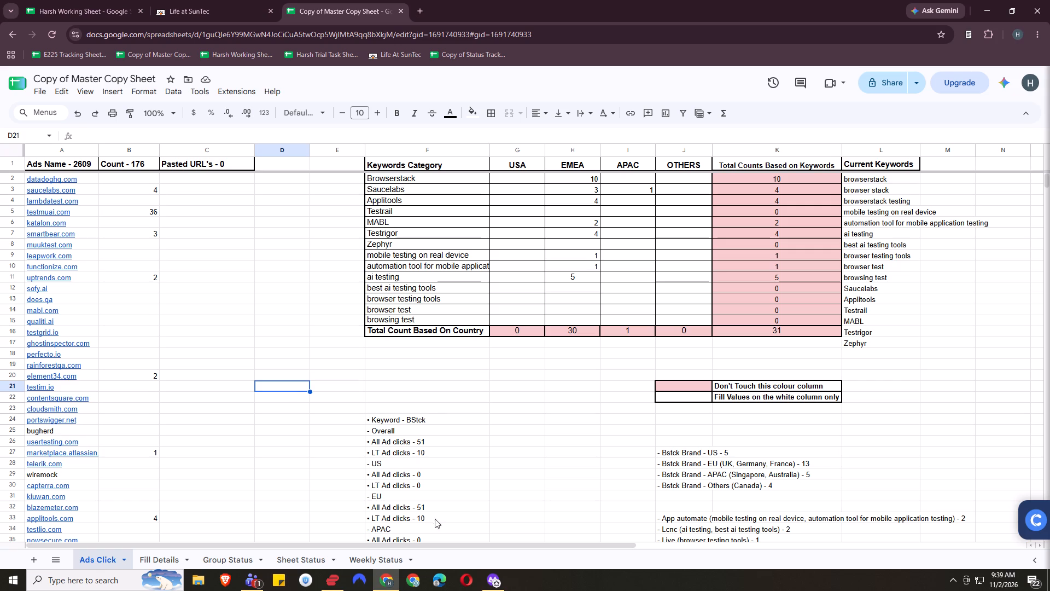
Recheck the daily entries on Weekly Status for all six dates, from Ad Sessions overall down to G2 Comparisons.
left_click(380, 560)
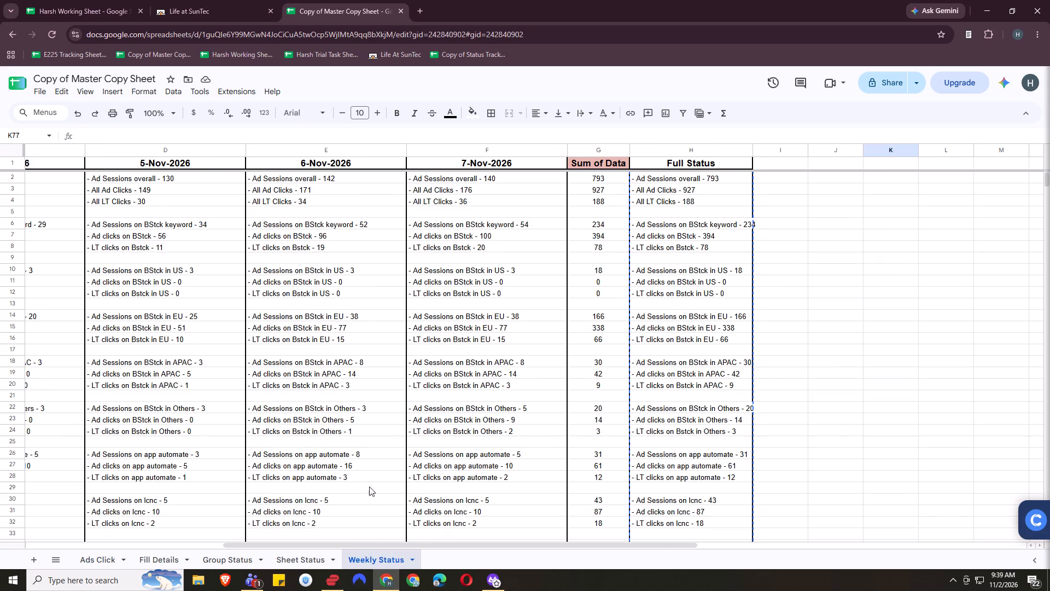
scroll(369, 482, "down", 12)
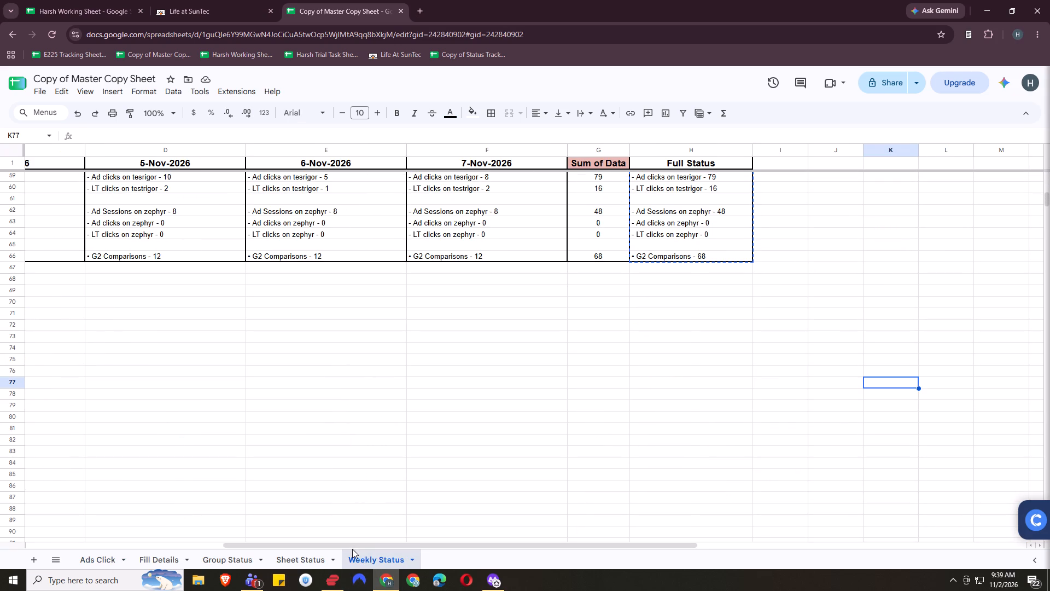
left_click_drag(354, 544, 94, 493)
scroll(221, 483, "up", 5)
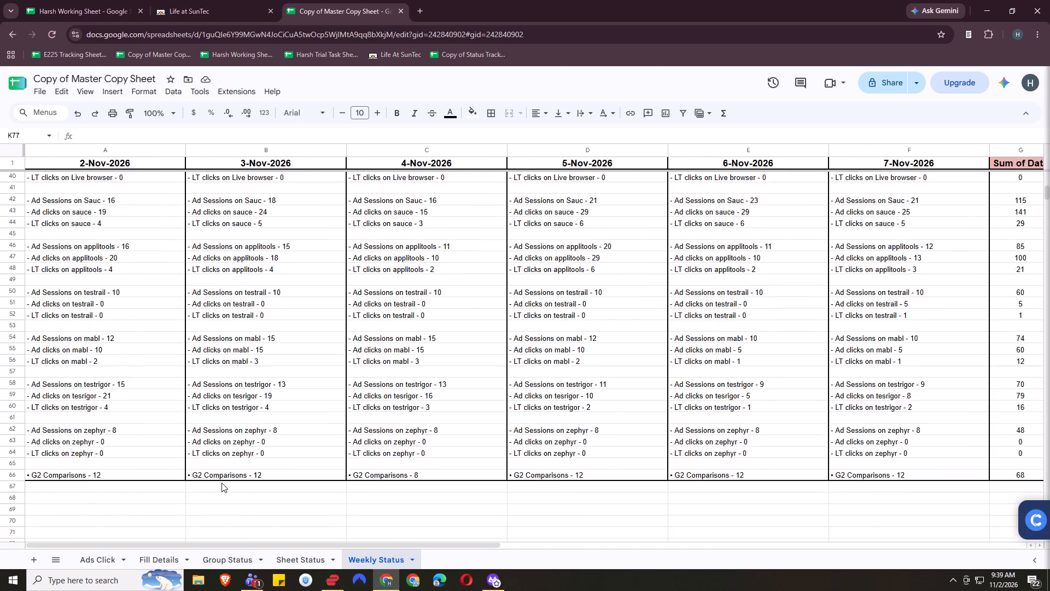
scroll(221, 483, "up", 1)
scroll(222, 483, "down", 3)
scroll(222, 483, "up", 6)
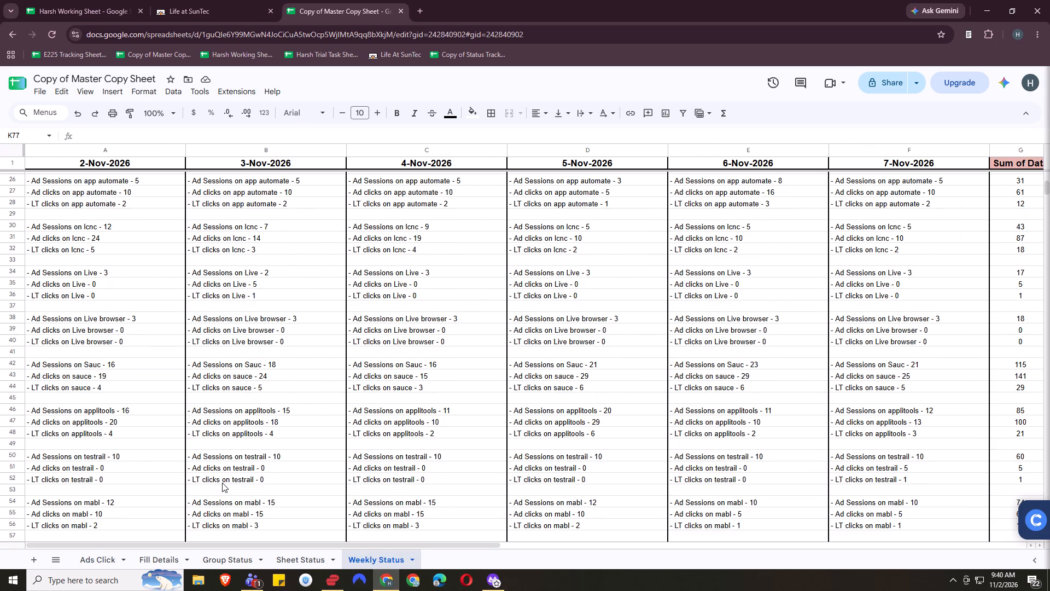
scroll(222, 483, "up", 12)
scroll(223, 482, "down", 9)
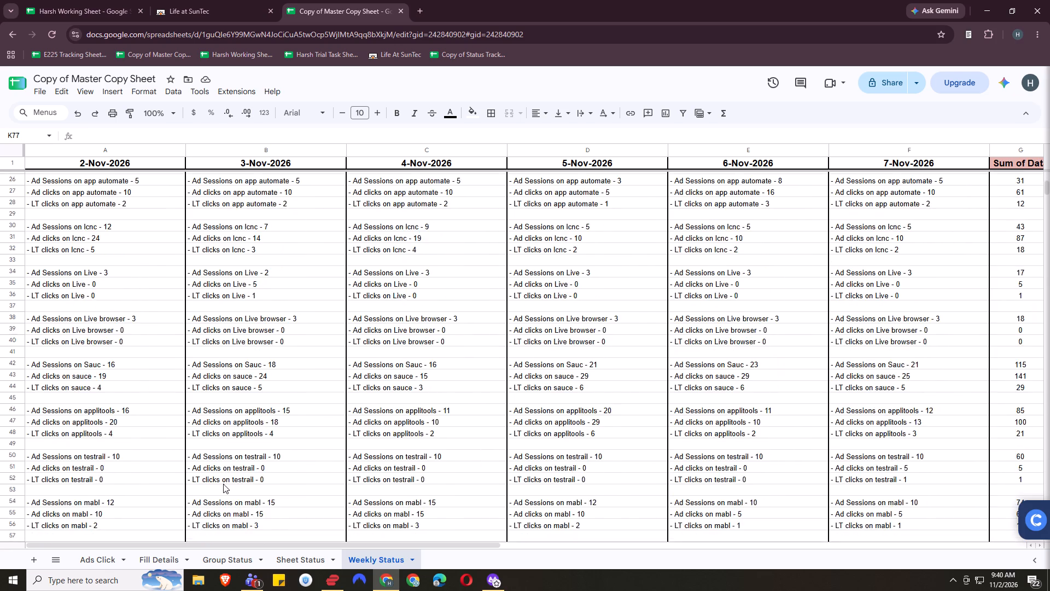
scroll(222, 489, "down", 6)
scroll(199, 532, "up", 13)
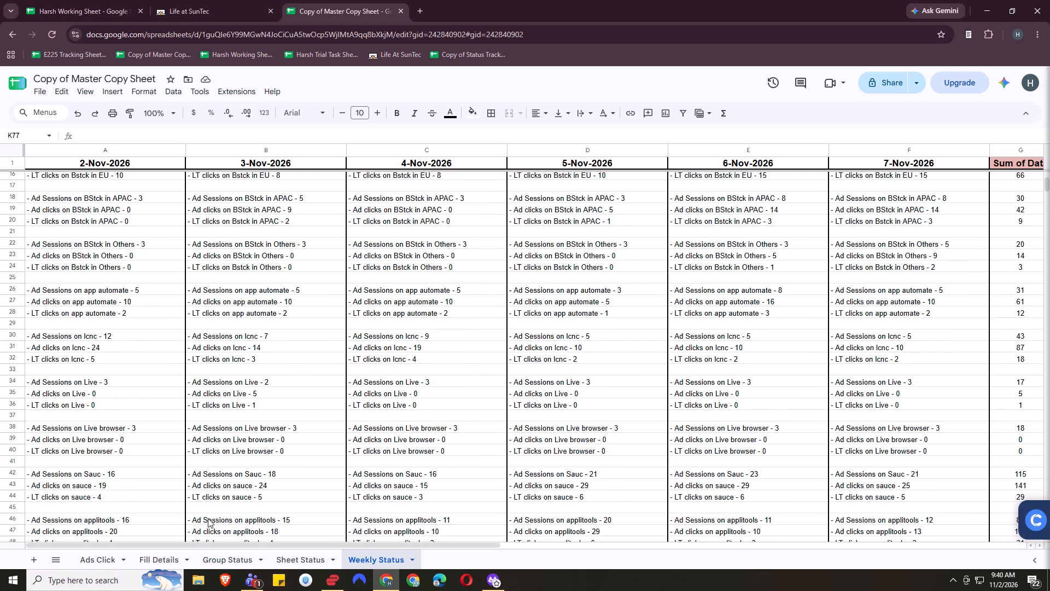
scroll(208, 518, "up", 6)
scroll(208, 518, "down", 11)
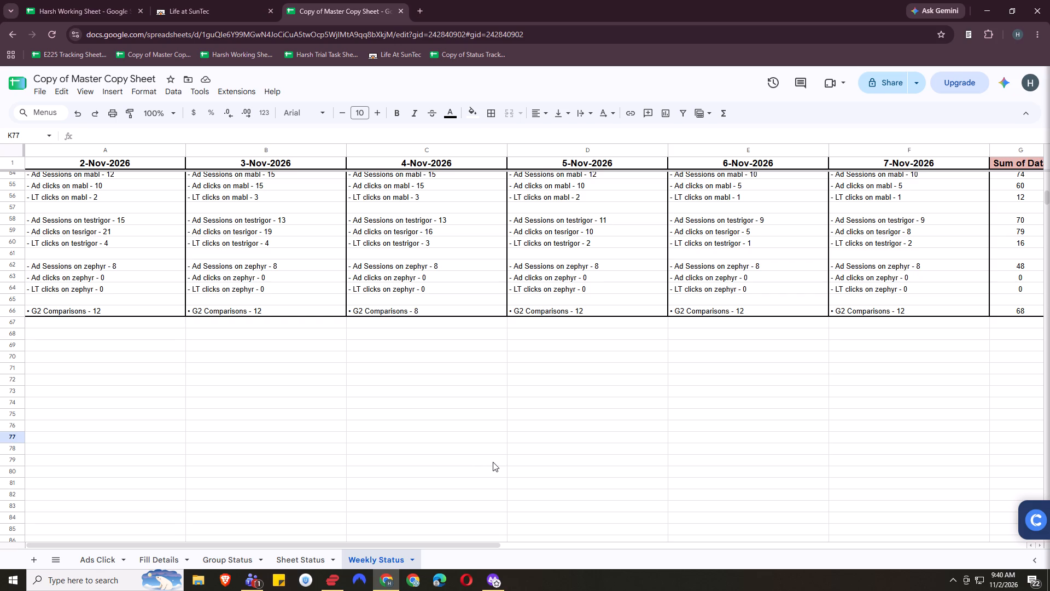
scroll(514, 492, "up", 7)
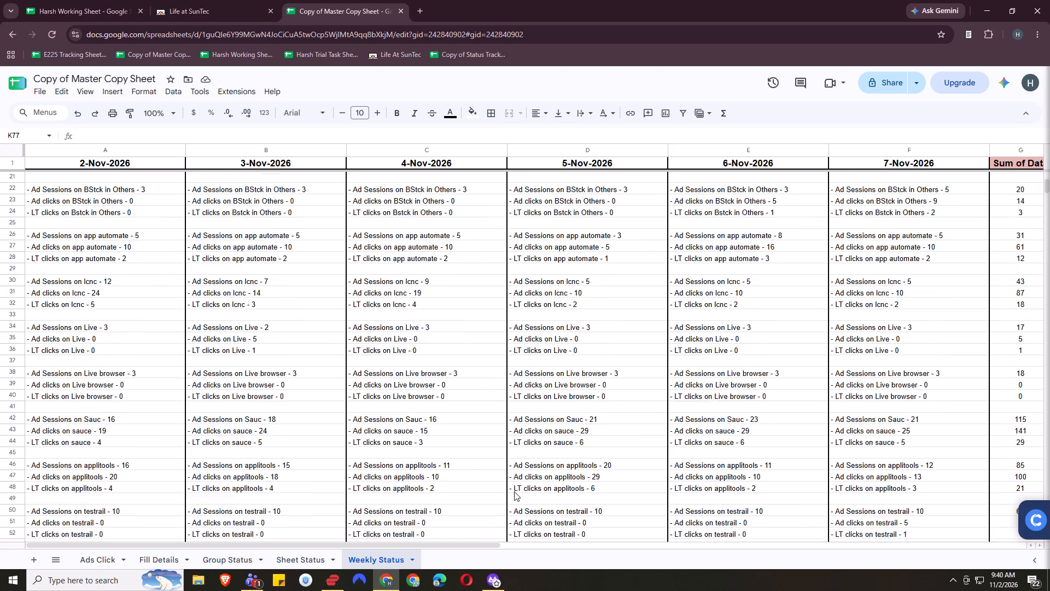
scroll(514, 491, "down", 8)
scroll(514, 491, "up", 13)
scroll(516, 491, "down", 7)
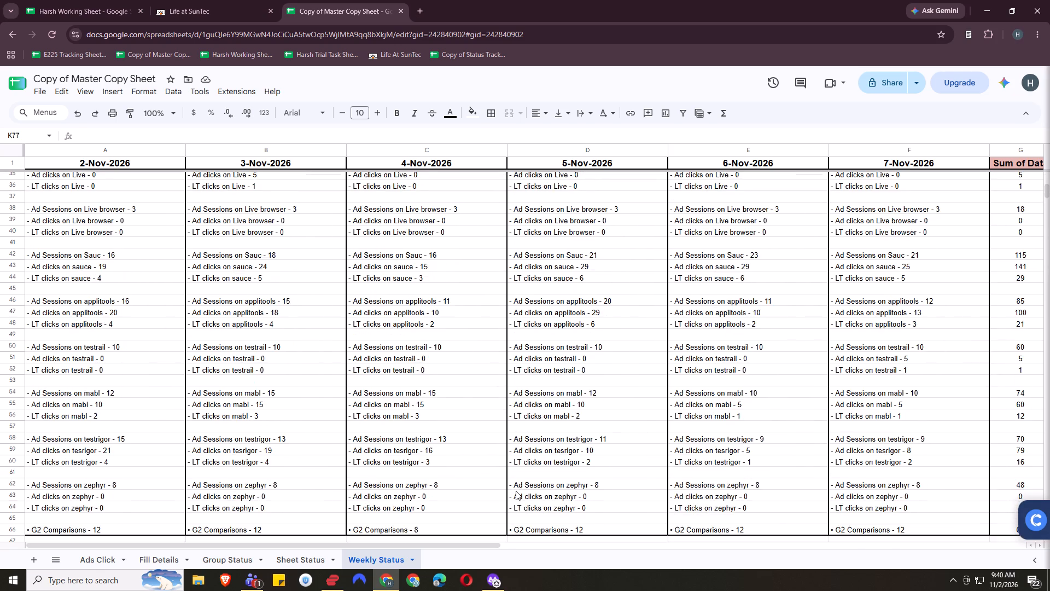
scroll(516, 491, "up", 1)
scroll(516, 491, "down", 5)
scroll(516, 491, "up", 20)
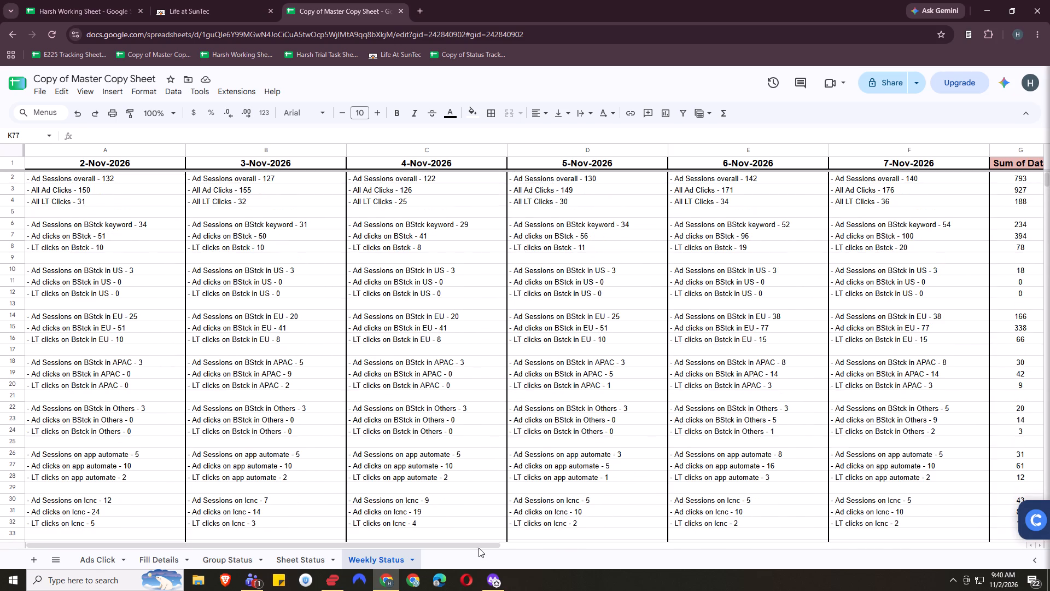
left_click_drag(479, 546, 183, 492)
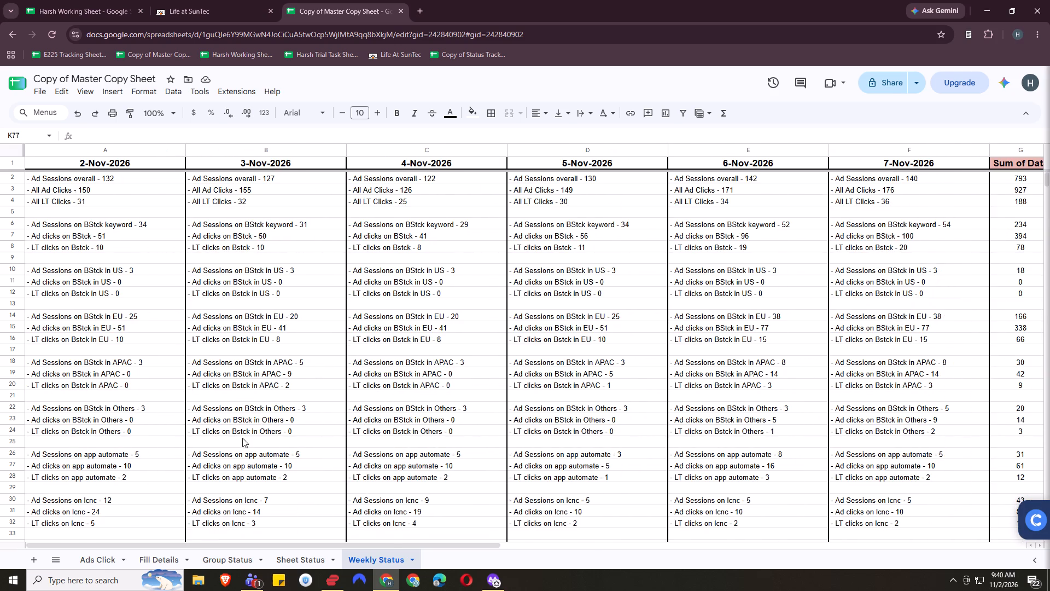
scroll(329, 414, "down", 13)
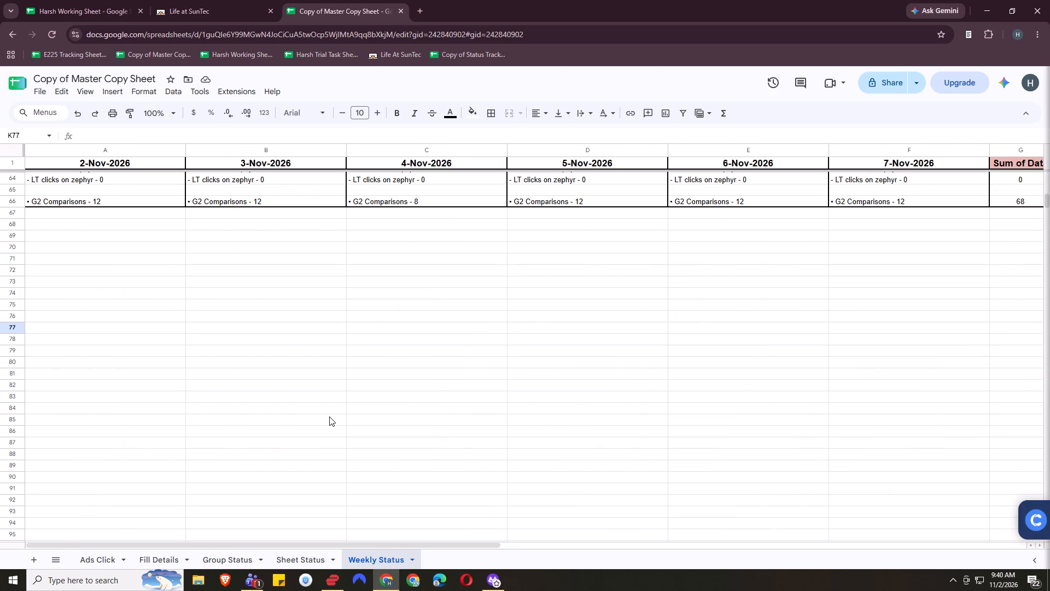
Switch to the Life at SunTec dashboard.
left_click(209, 0)
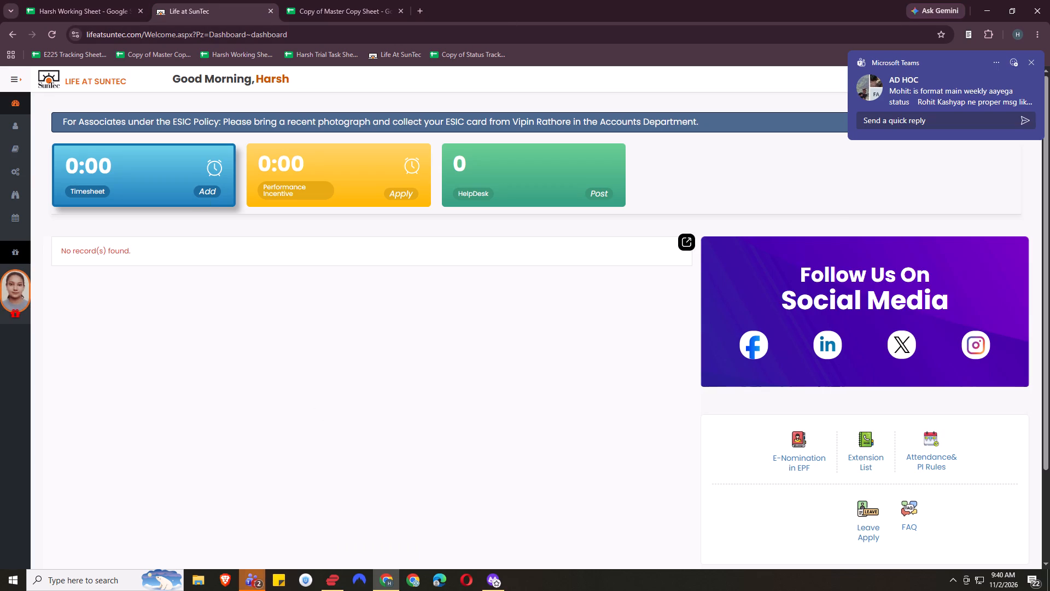
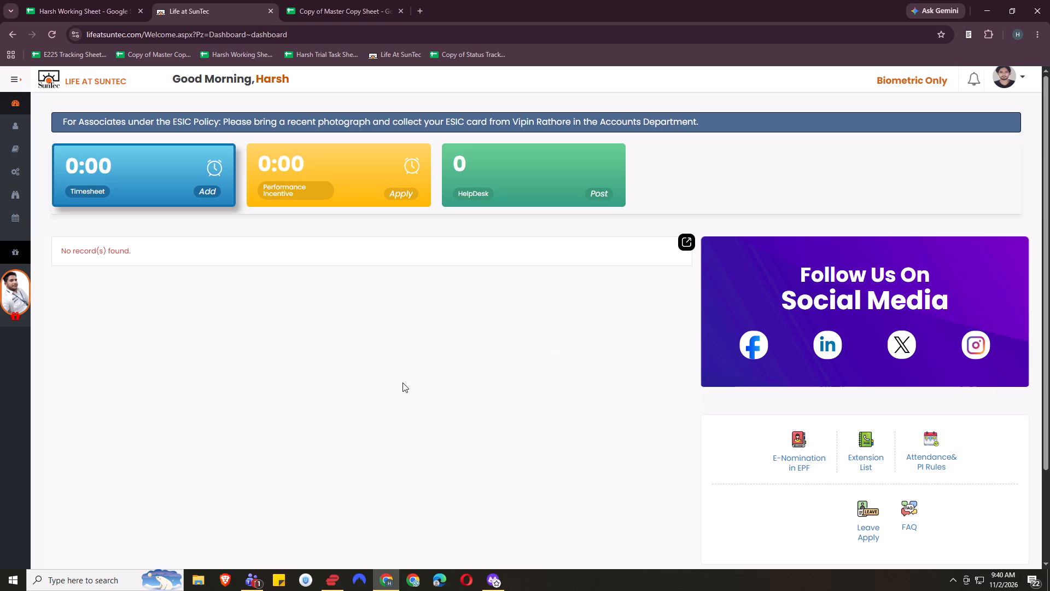
Return to Copy of Master Copy Sheet and open its Ads Click sheet.
left_click(355, 2)
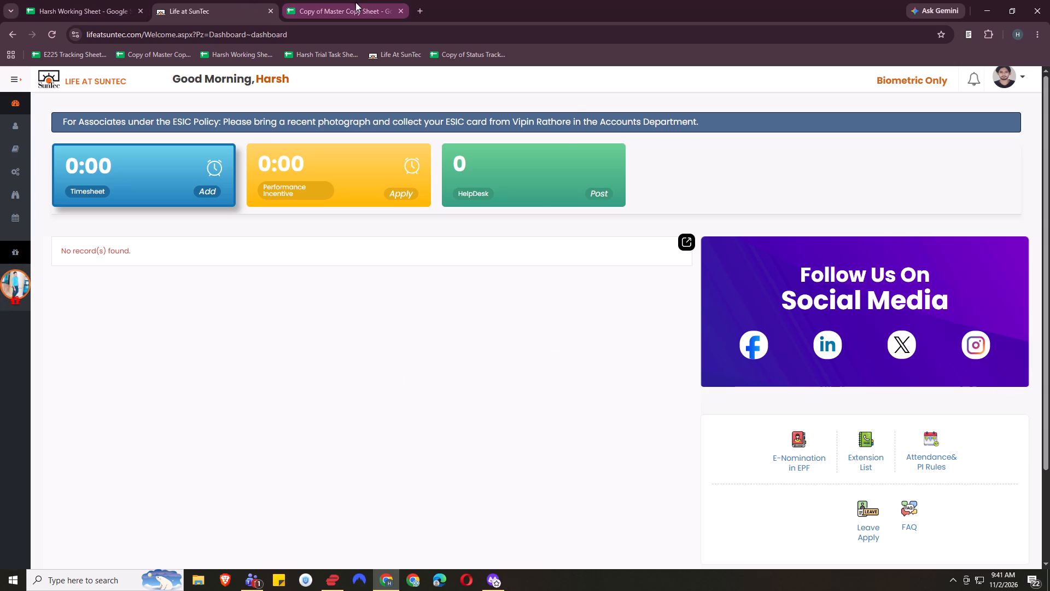
left_click(105, 558)
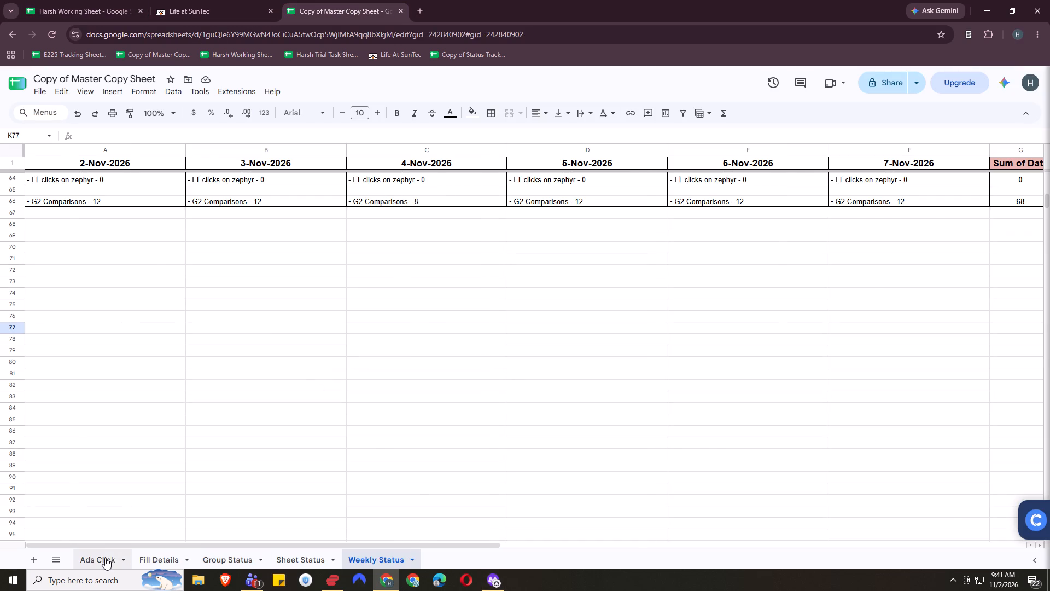
Clear the keyword ad-click status text in column F, from Keyword - BStck in F24 down to G2 Comparision in F81.
scroll(227, 402, "up", 5)
scroll(227, 402, "down", 11)
scroll(228, 402, "up", 3)
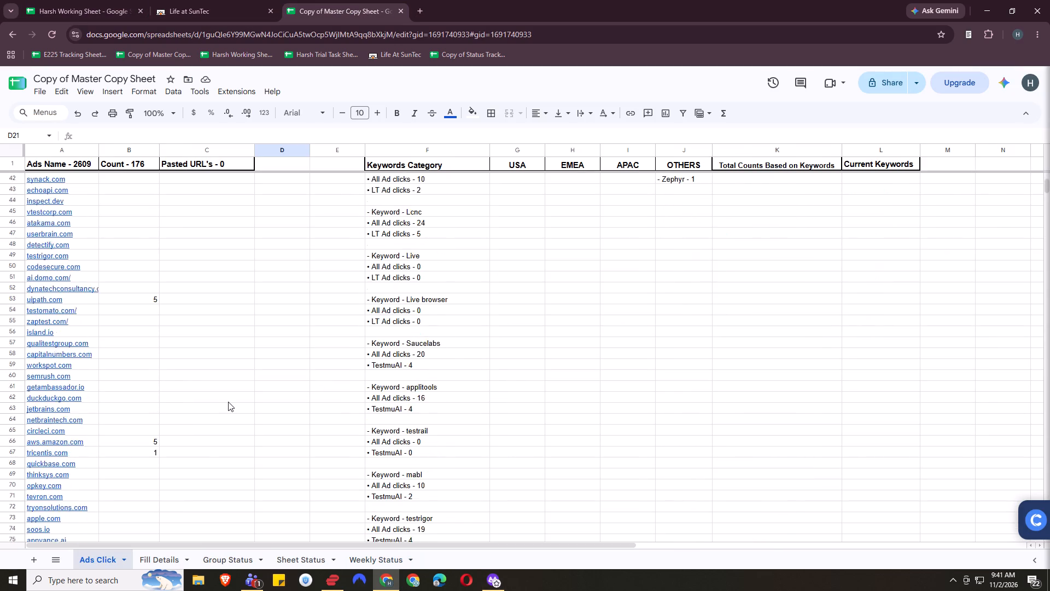
scroll(228, 402, "up", 7)
left_click(406, 357)
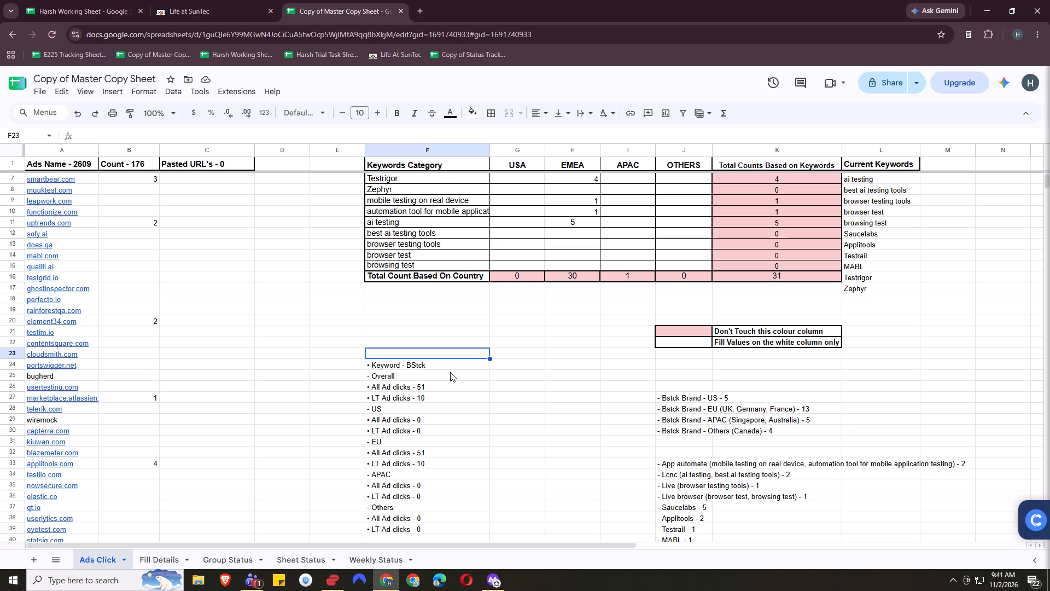
left_click(449, 367)
key("ctrl+shift+Down")
key("ctrl+shift+Down")
key("ctrl+shift+Down")
key("ctrl+shift+Down")
key("ctrl+shift+Down")
key("ctrl+shift+Down")
key("ctrl+shift+Down")
key("ctrl+shift+Down")
key("ctrl+shift+Down")
key("ctrl+shift+Down")
key("ctrl+shift+Down")
key("ctrl+shift+Down")
key("ctrl+shift+Down")
key("ctrl+shift+Down")
key("ctrl+shift+Down")
key("ctrl+shift+Down")
key("ctrl+shift+Down")
key("ctrl+shift+Down")
key("ctrl+shift+Down")
key("ctrl+shift+Down")
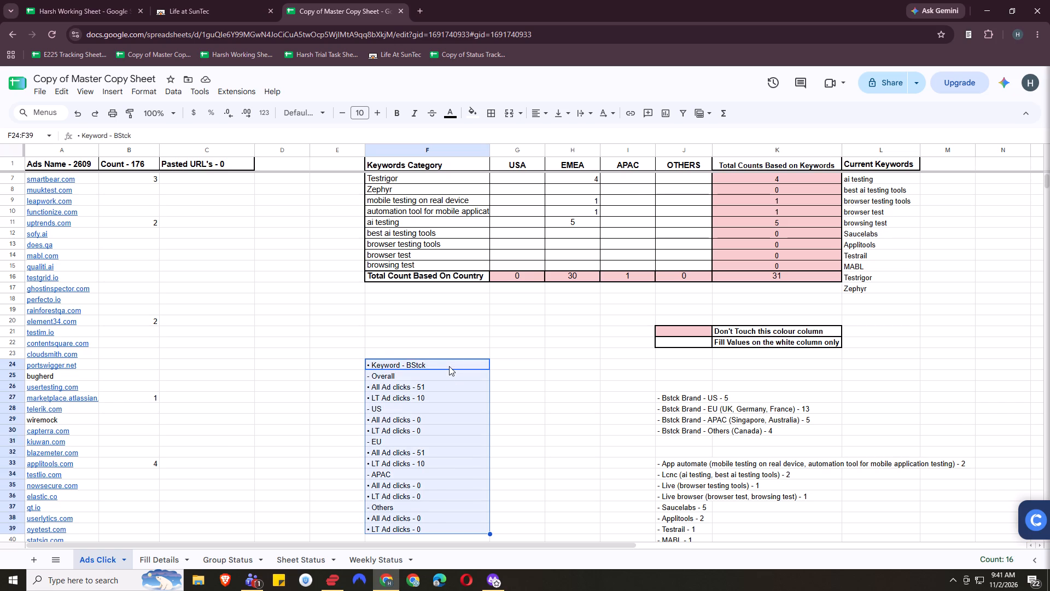
key("ctrl+shift+Up")
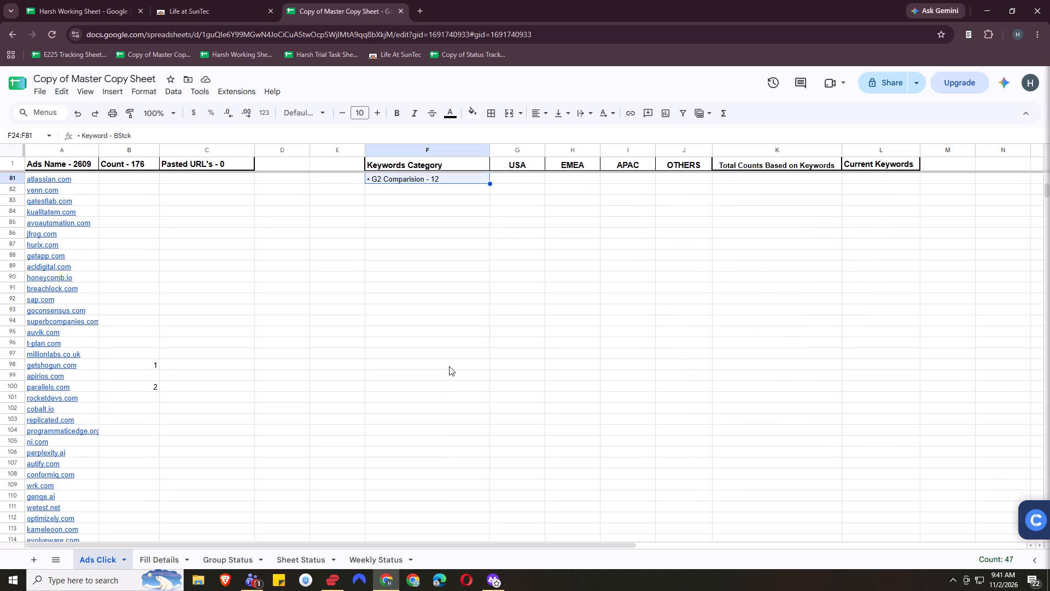
key("BackSpace")
left_click(464, 331)
scroll(478, 350, "up", 3)
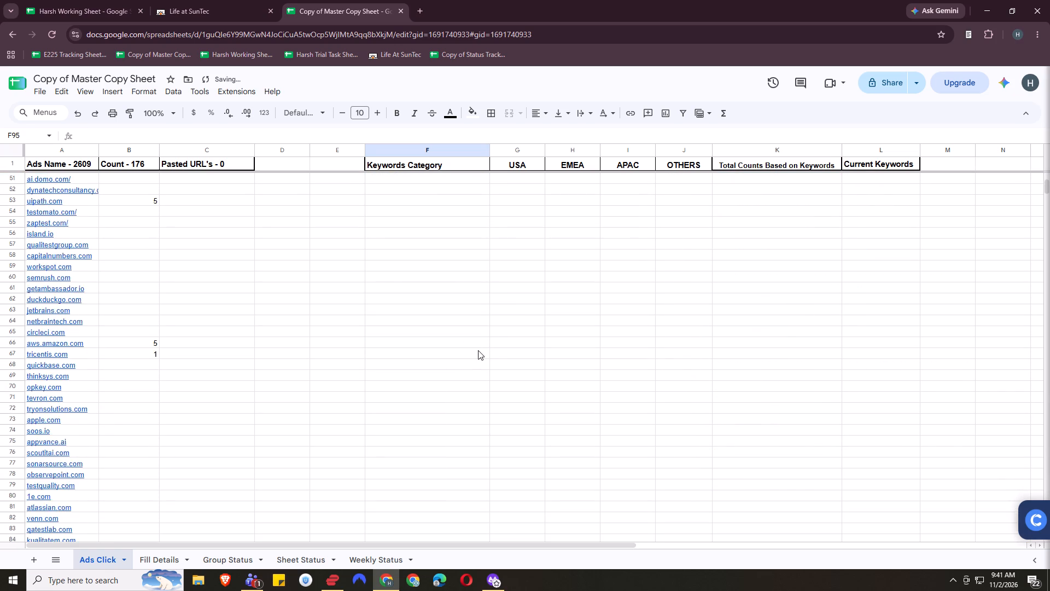
scroll(478, 350, "up", 20)
scroll(478, 350, "up", 14)
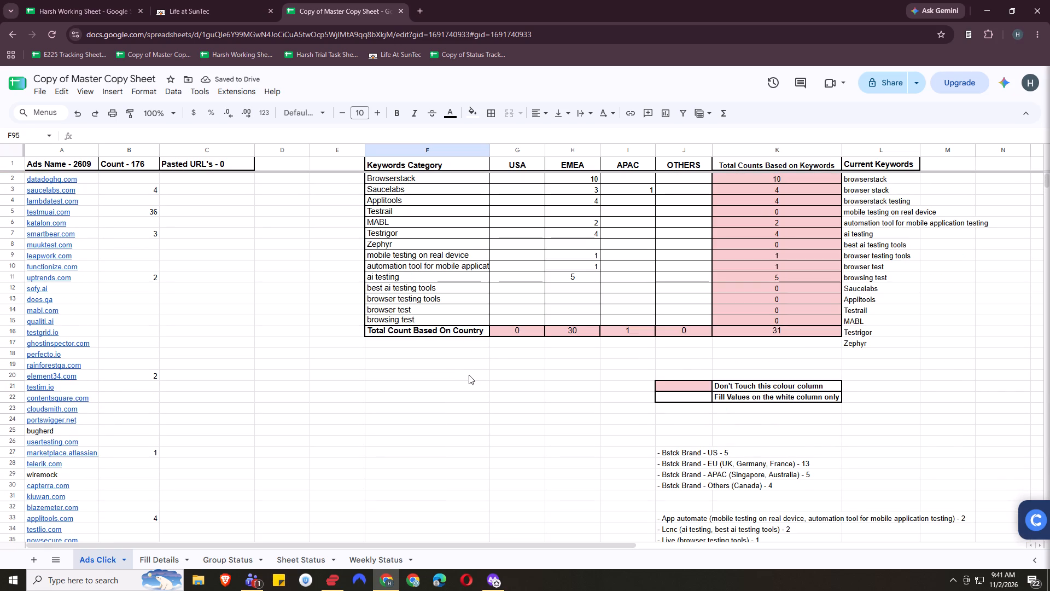
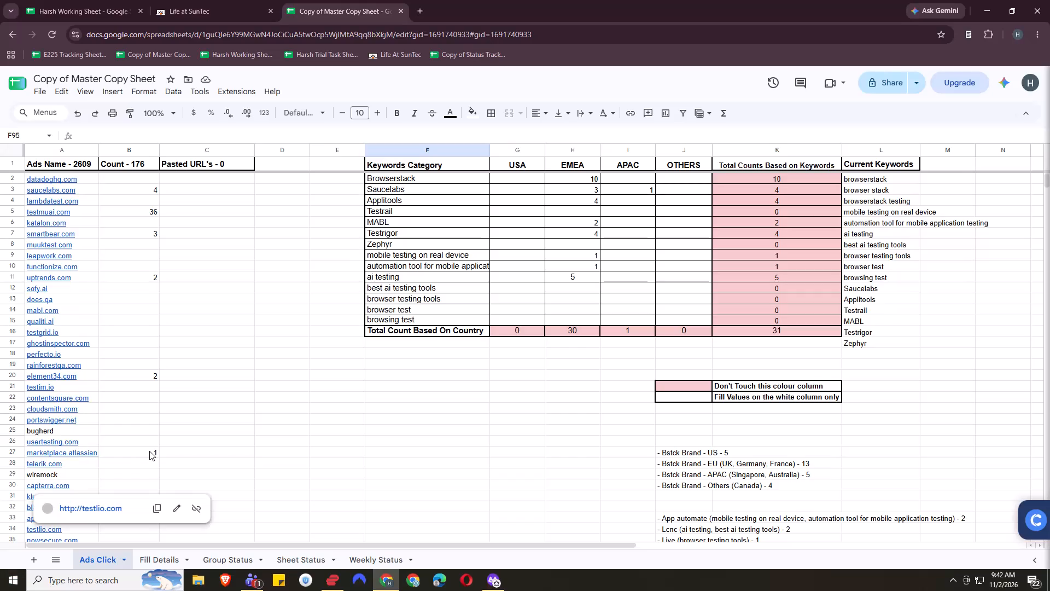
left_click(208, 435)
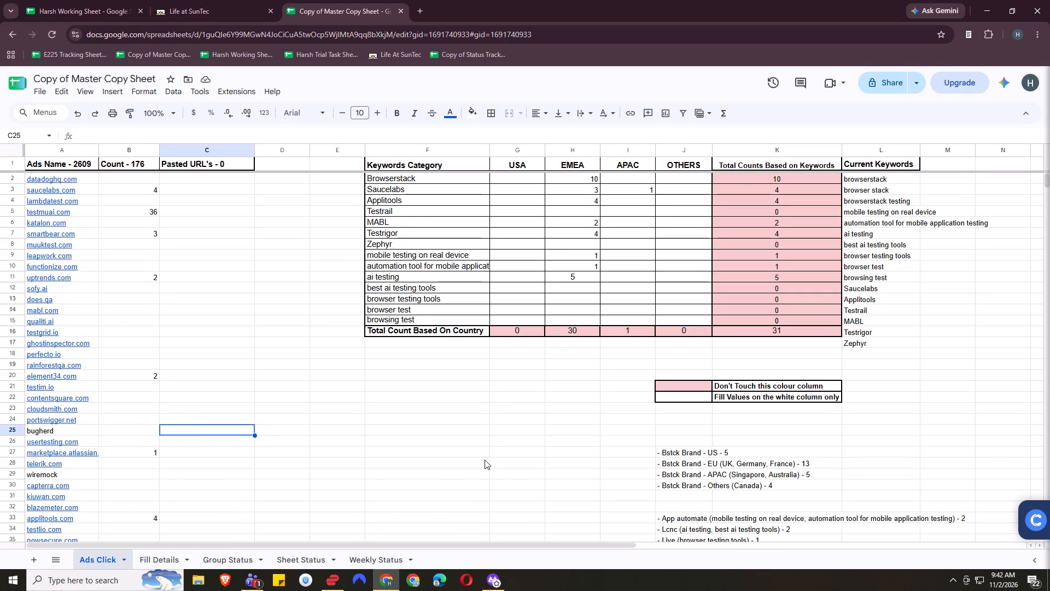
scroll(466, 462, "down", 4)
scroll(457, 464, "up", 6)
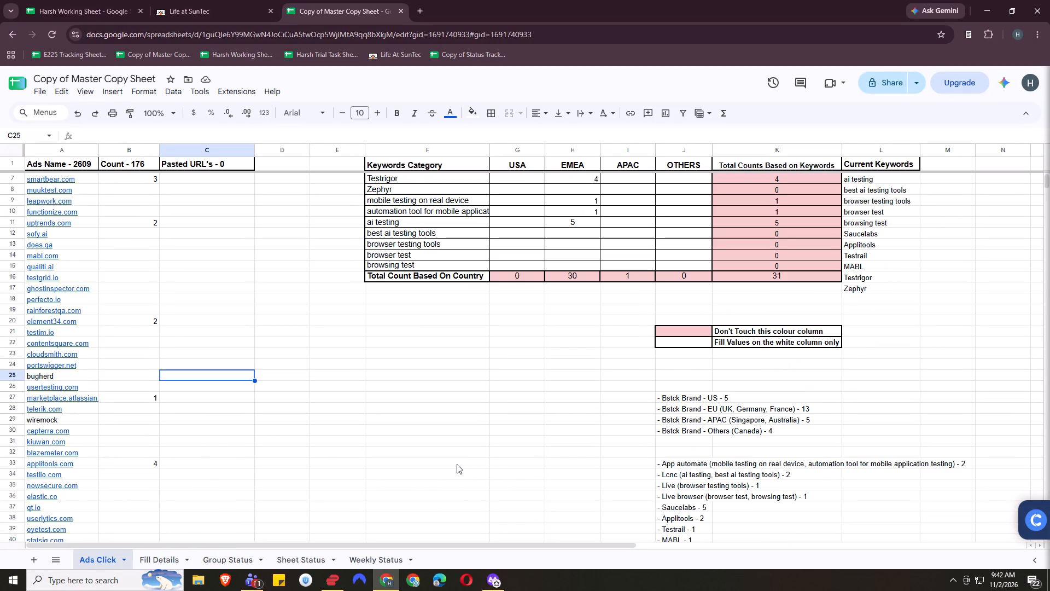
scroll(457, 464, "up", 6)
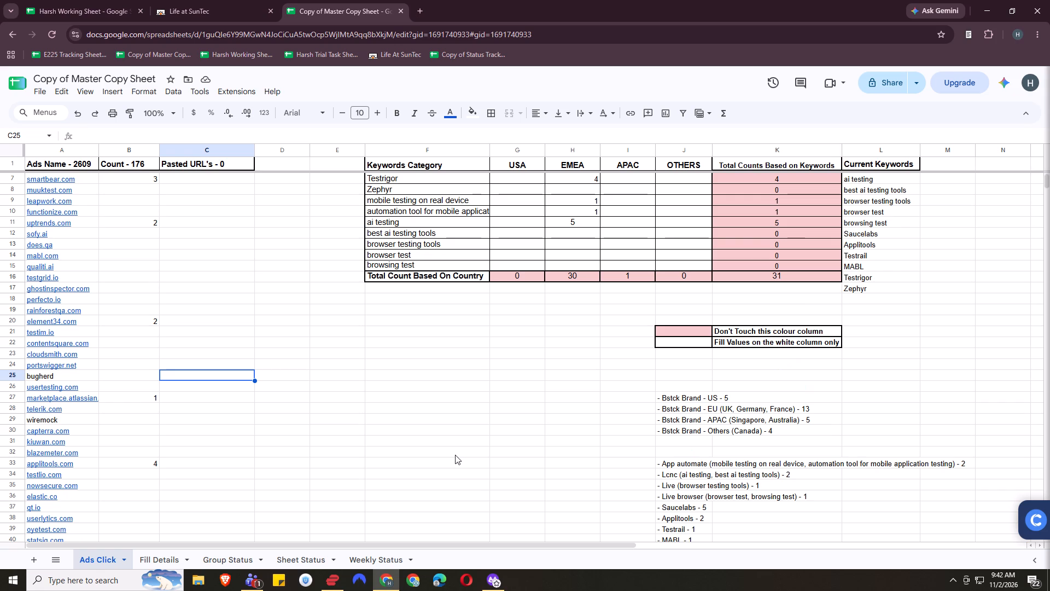
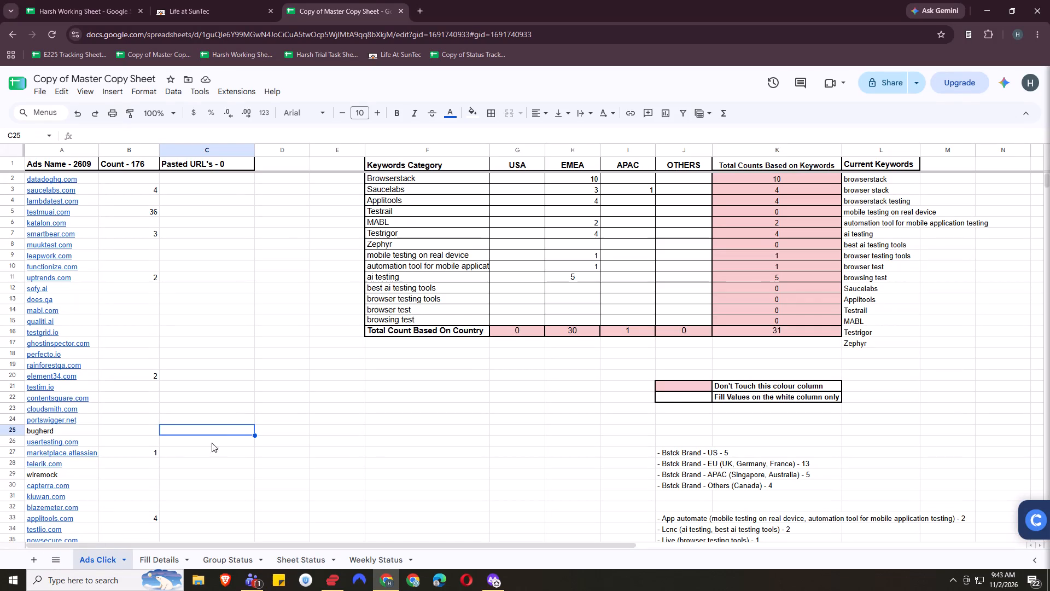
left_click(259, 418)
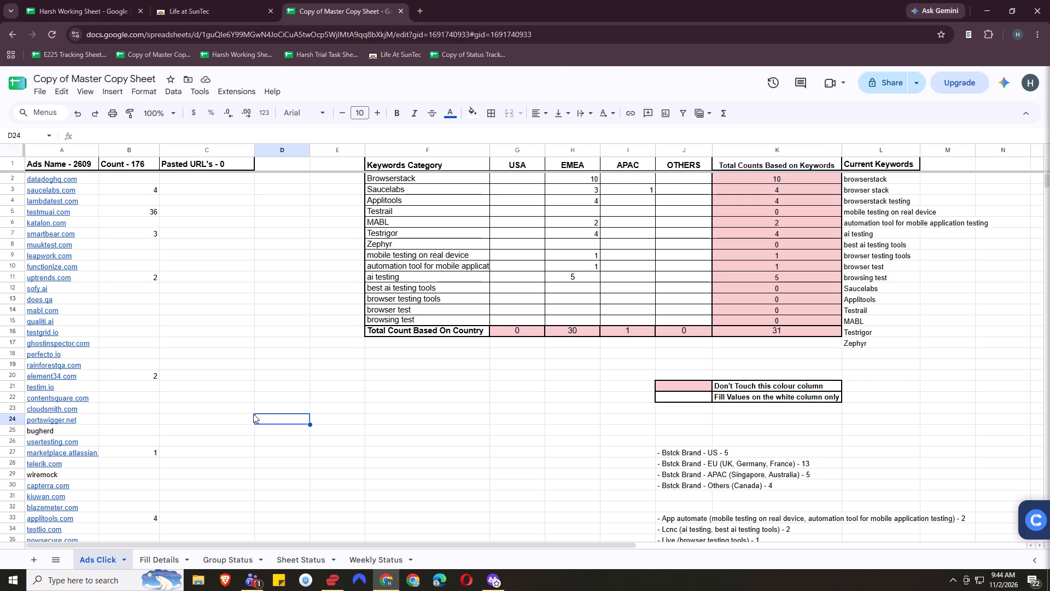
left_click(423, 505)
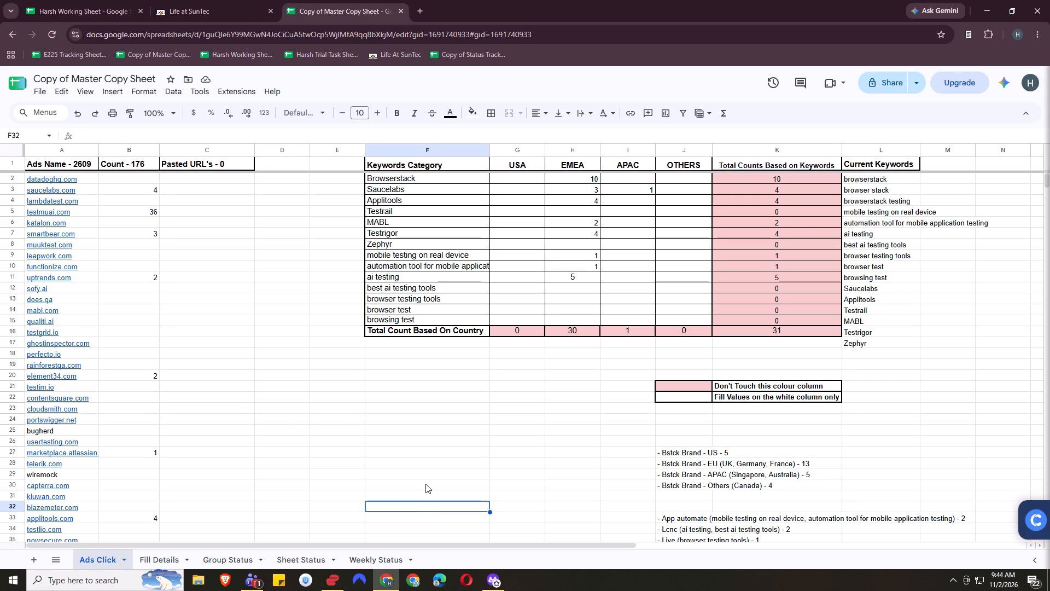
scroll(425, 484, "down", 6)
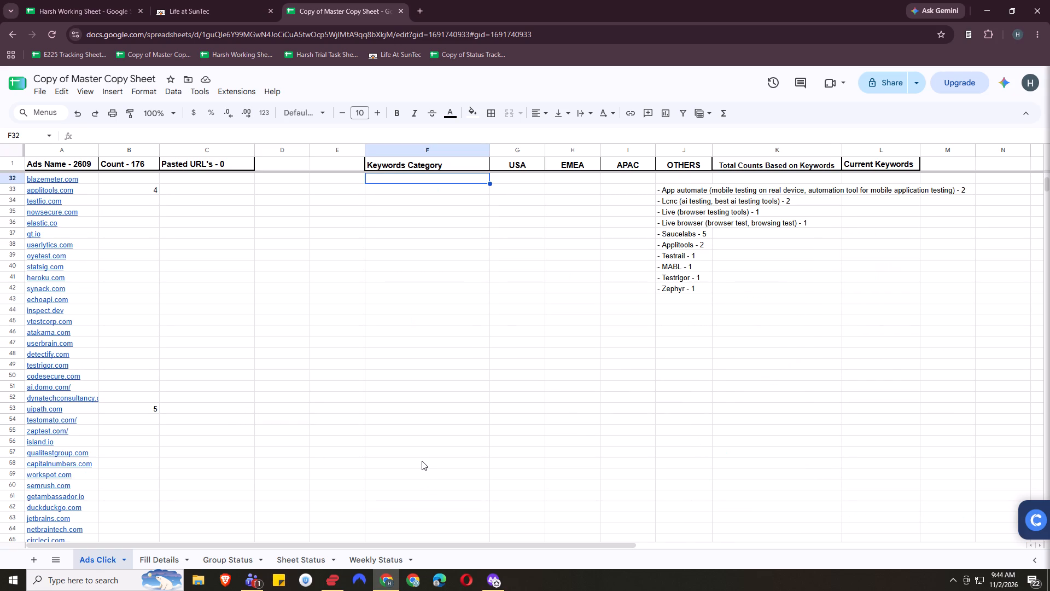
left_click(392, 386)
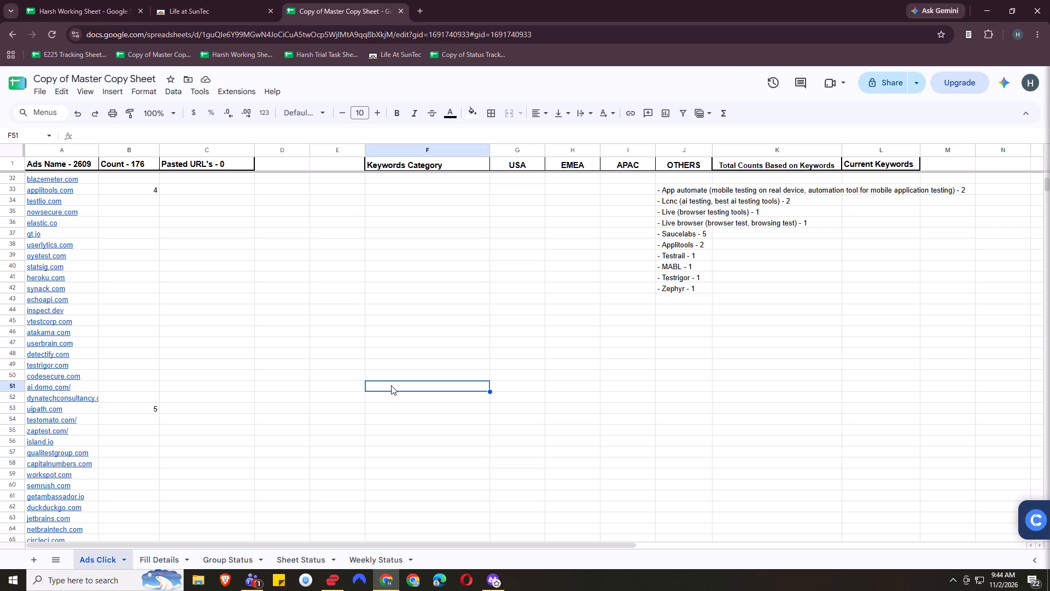
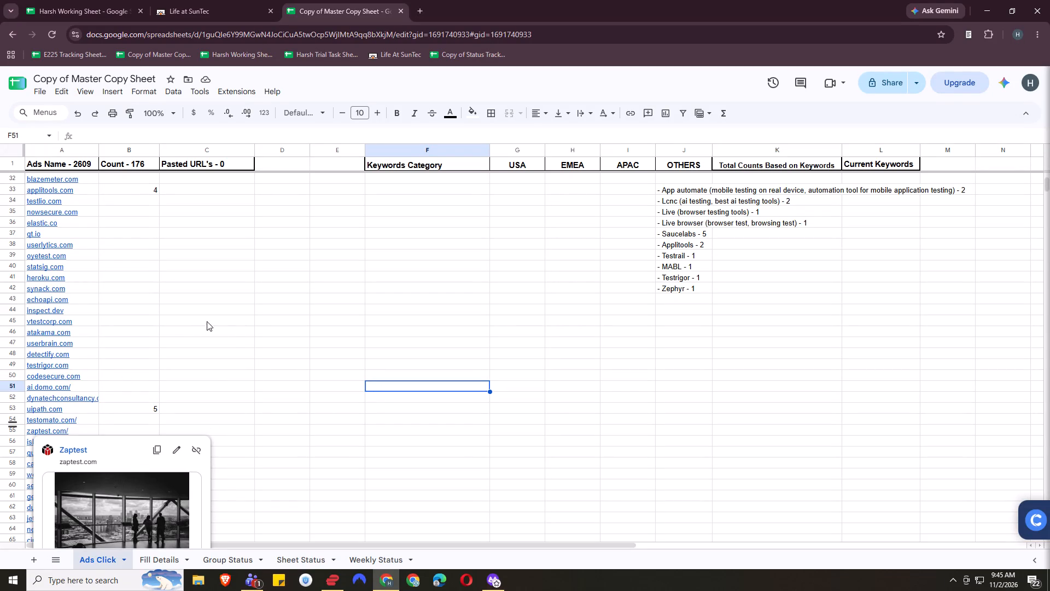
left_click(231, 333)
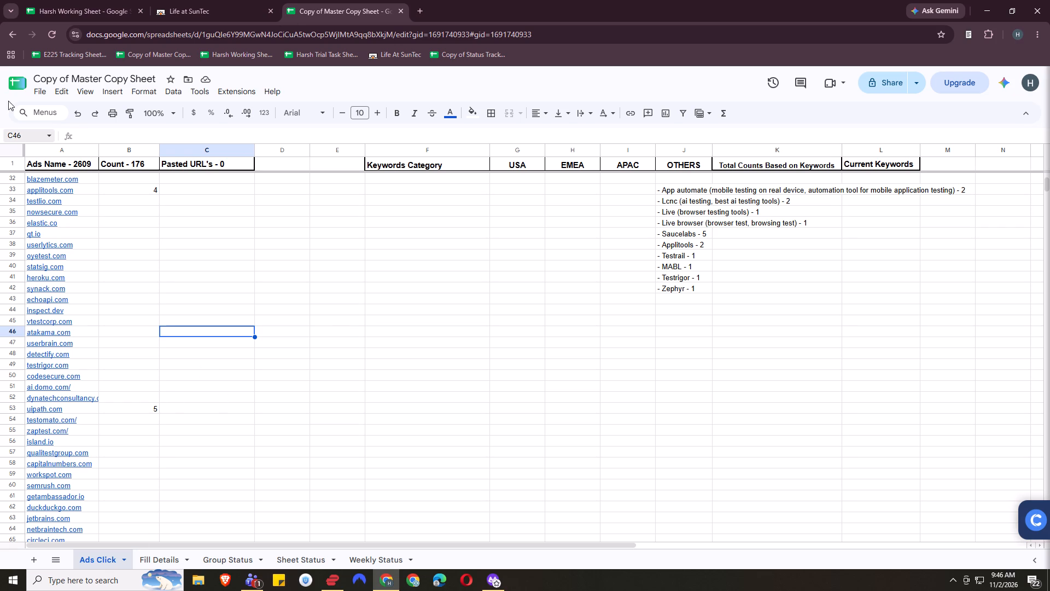
Open the bookmarked E225 Tracking Sheet in a new browser tab.
left_click(415, 11)
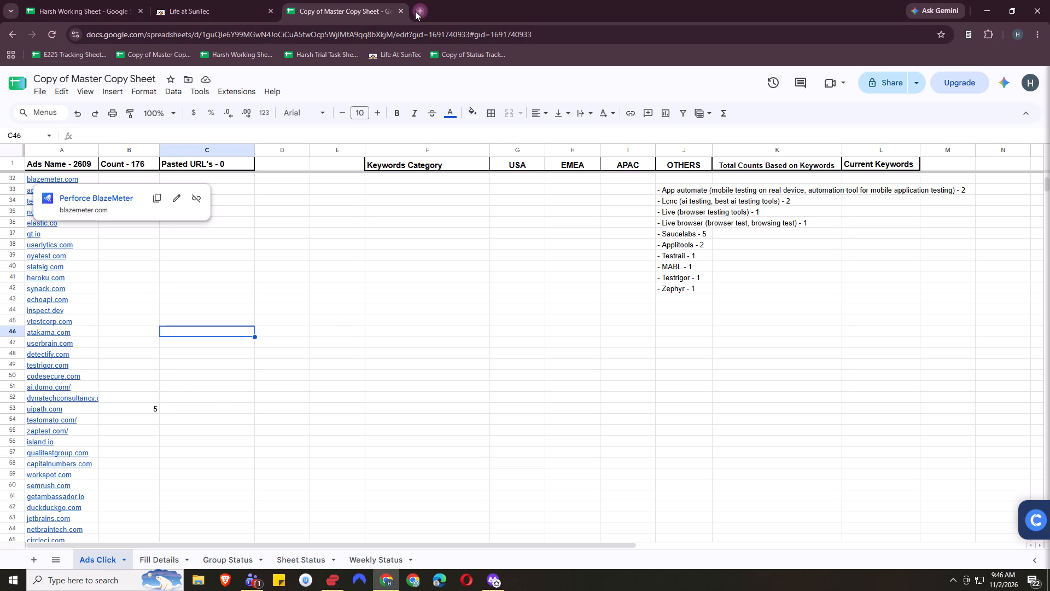
left_click(66, 60)
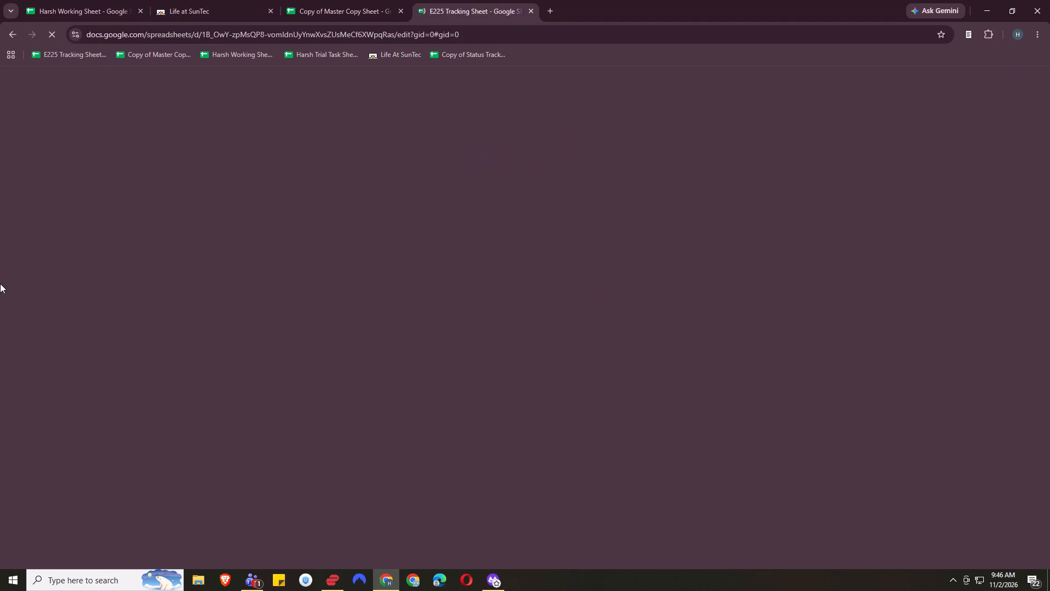
Look through the October entries in the Shift Tracker sheet, down to the 31-Oct-2026 rows.
scroll(813, 337, "down", 8)
scroll(682, 424, "down", 7)
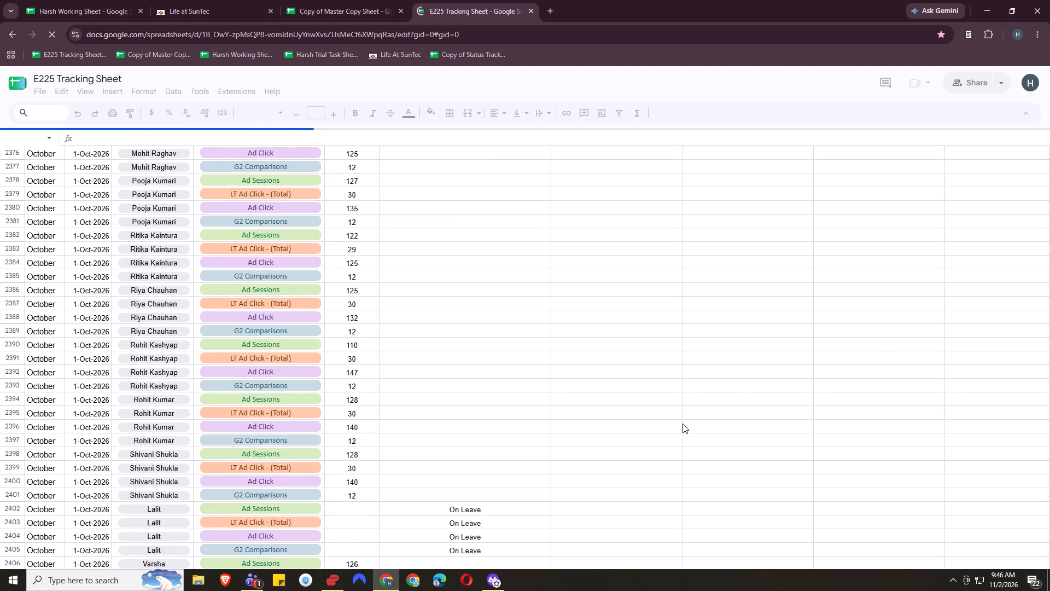
scroll(679, 405, "down", 16)
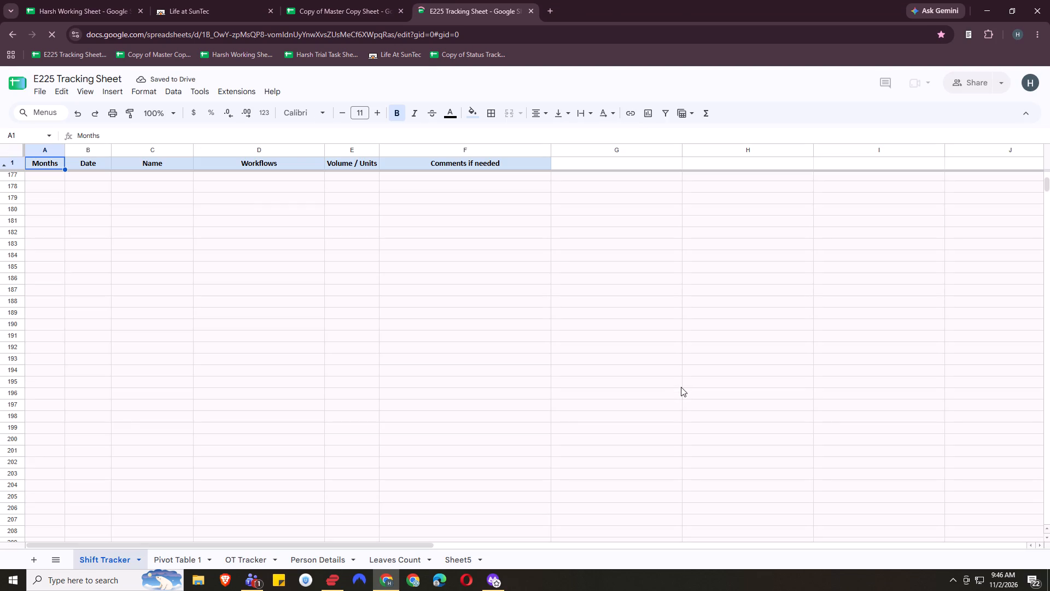
scroll(682, 386, "up", 10)
scroll(689, 379, "down", 7)
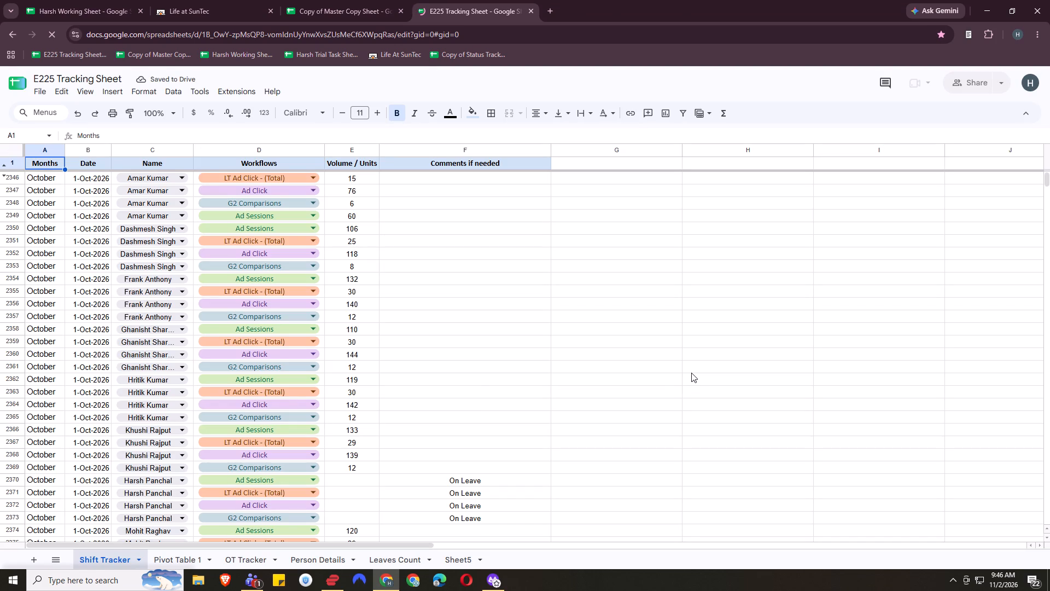
scroll(691, 373, "down", 12)
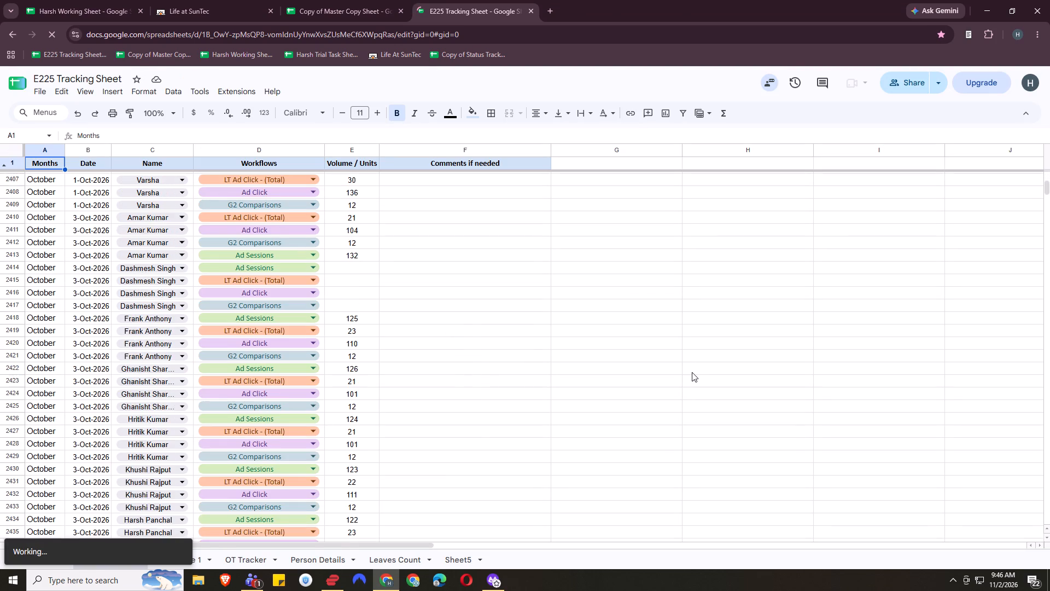
scroll(692, 372, "down", 12)
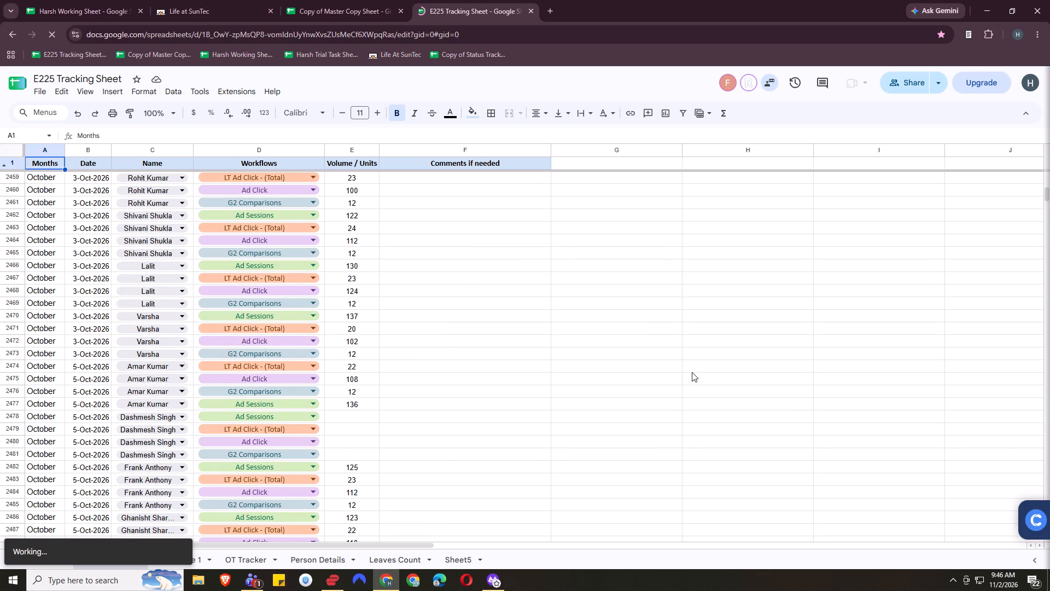
scroll(692, 372, "down", 10)
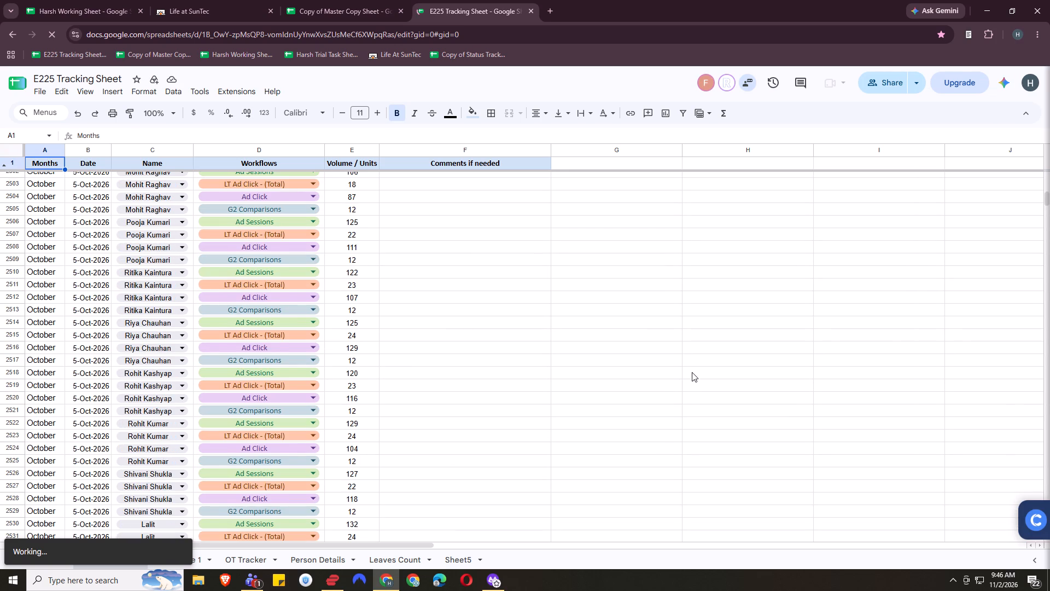
scroll(692, 372, "down", 17)
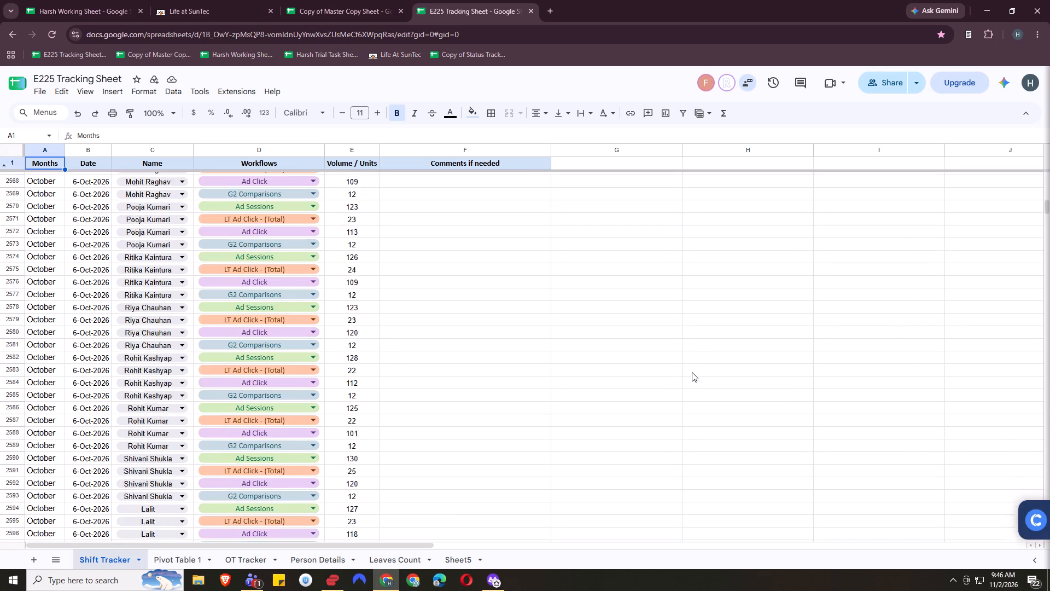
scroll(692, 372, "down", 12)
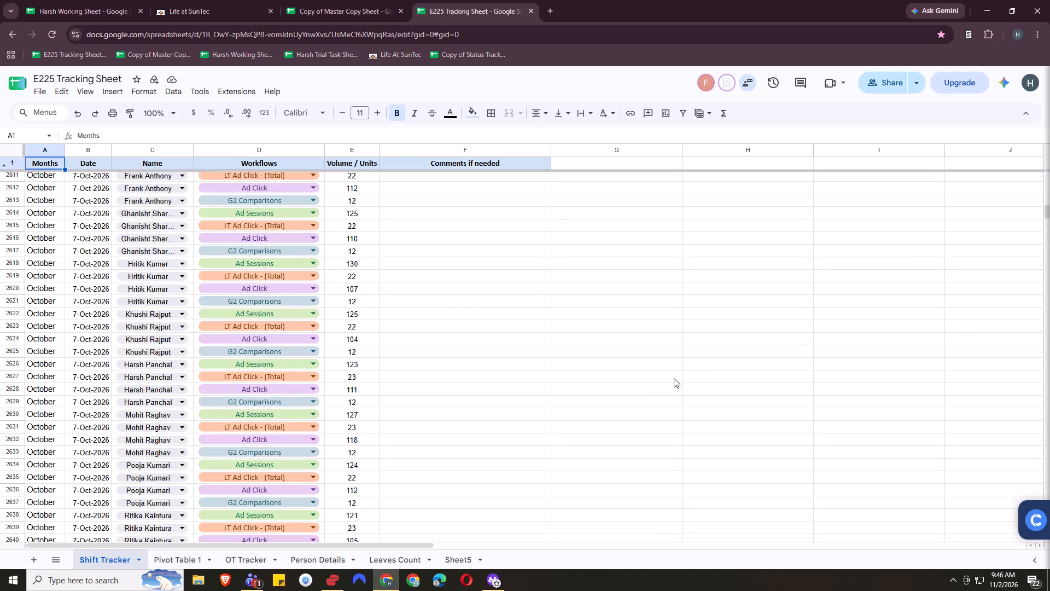
scroll(674, 378, "down", 14)
scroll(674, 378, "down", 7)
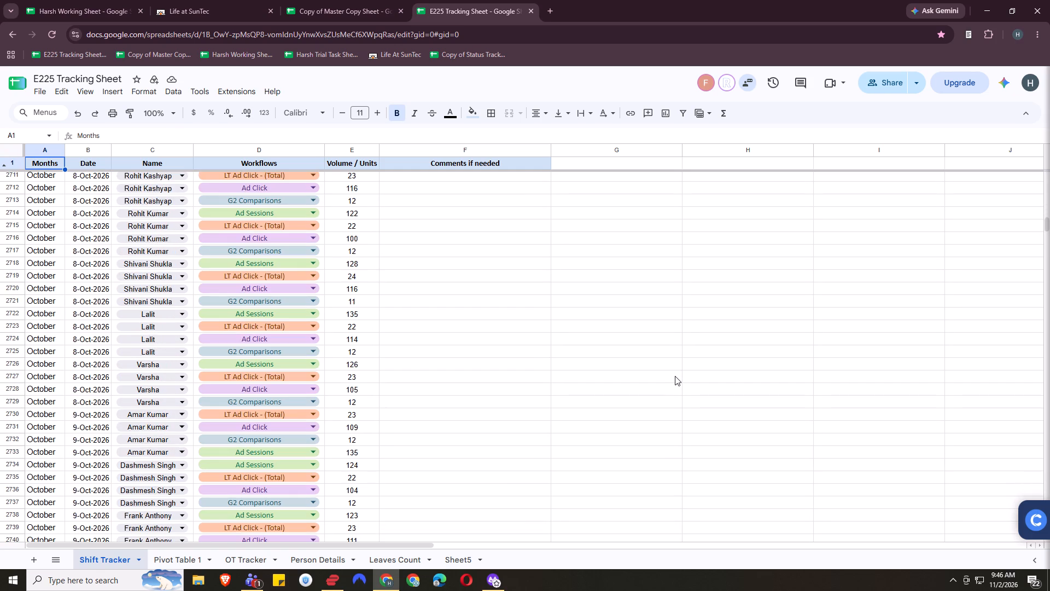
scroll(676, 375, "down", 18)
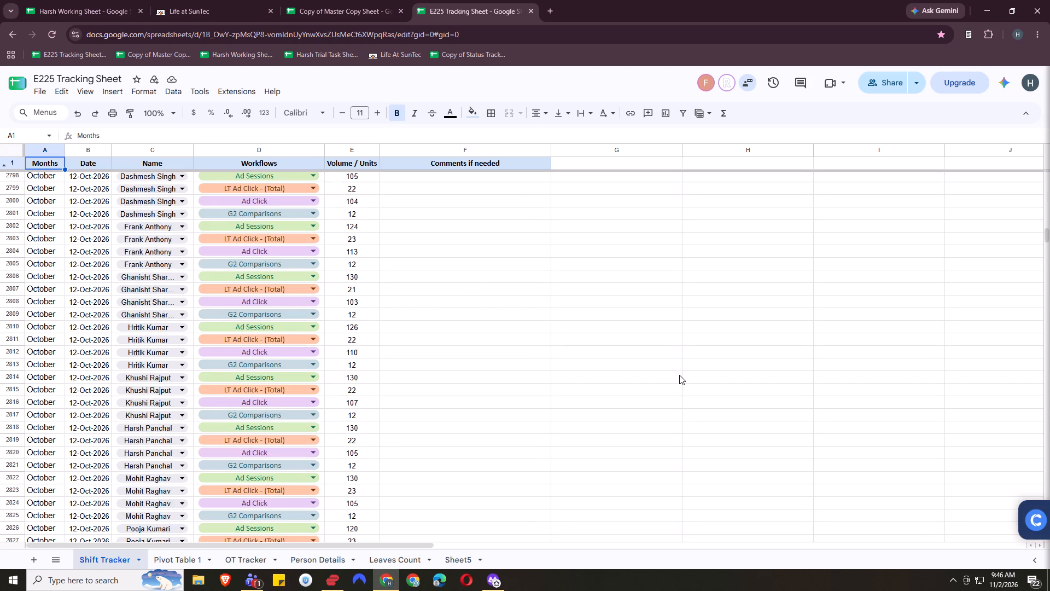
scroll(679, 375, "down", 16)
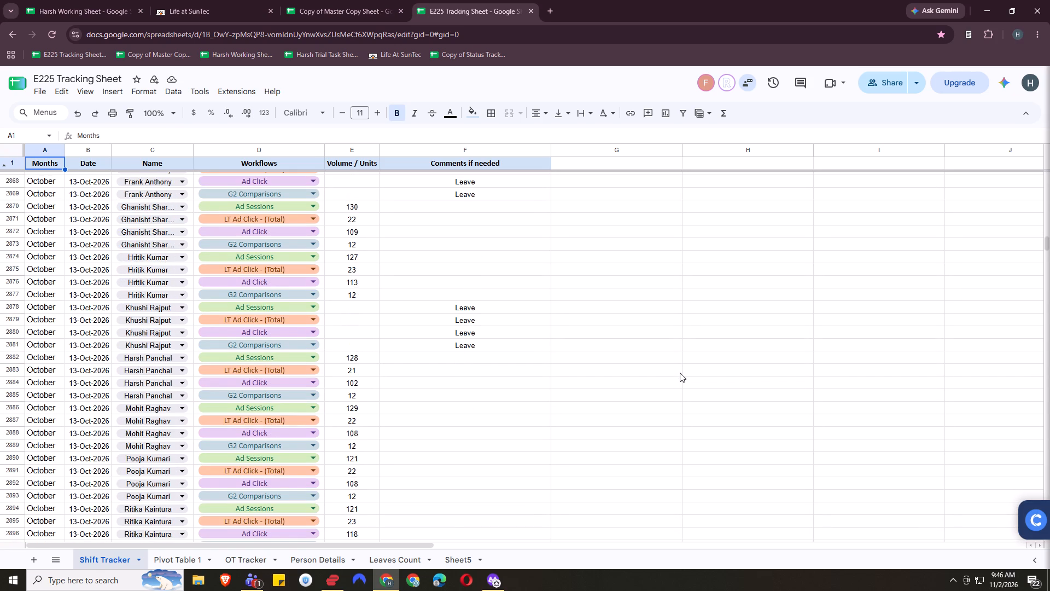
scroll(680, 373, "down", 20)
scroll(680, 373, "down", 18)
scroll(680, 373, "down", 5)
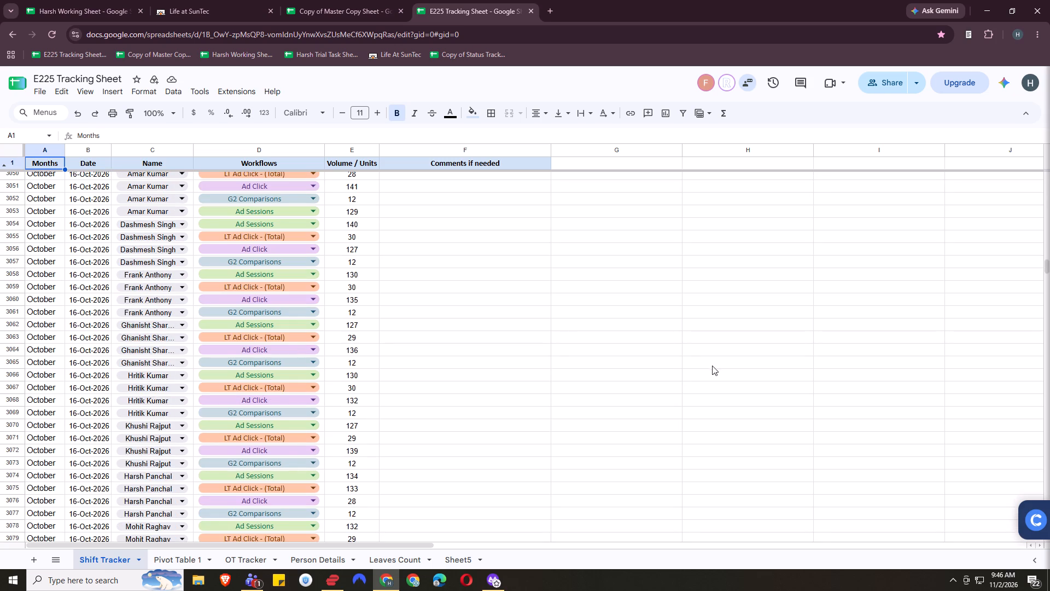
scroll(713, 364, "down", 7)
scroll(815, 365, "down", 5)
scroll(943, 339, "down", 9)
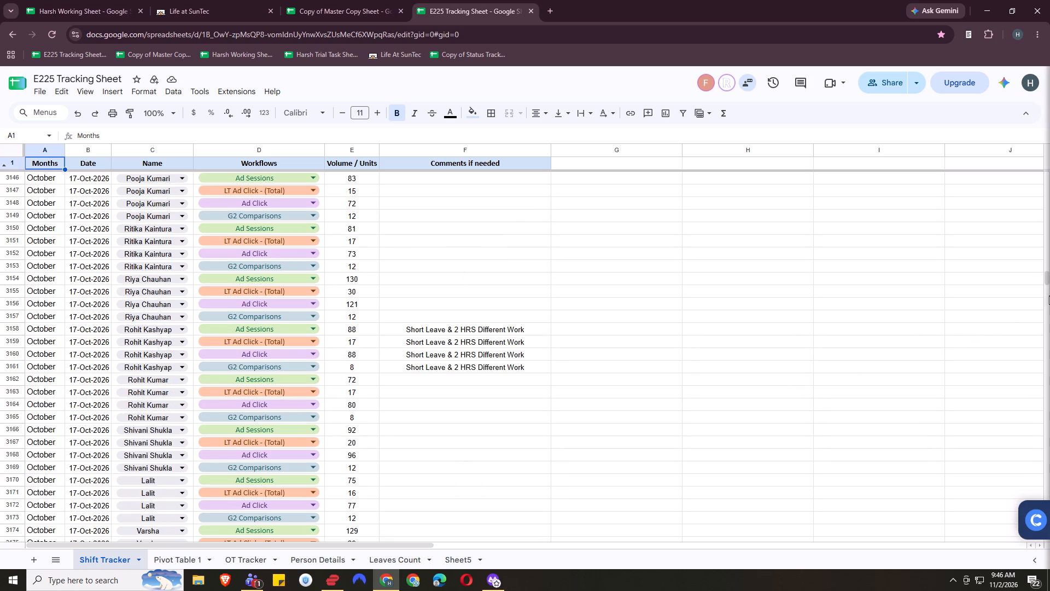
left_click_drag(1048, 281, 1043, 381)
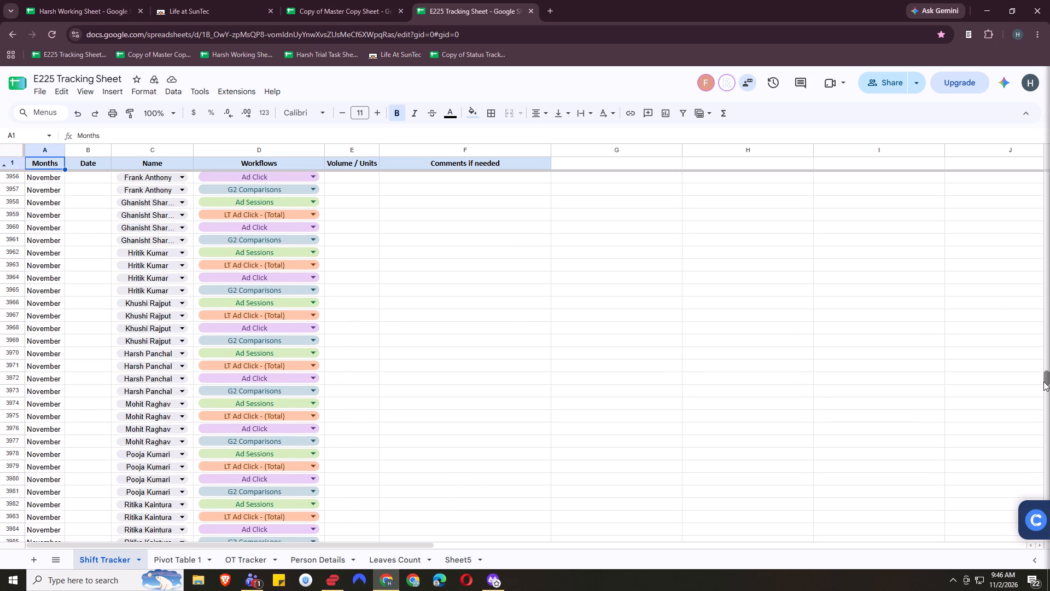
left_click_drag(1043, 381, 1049, 362)
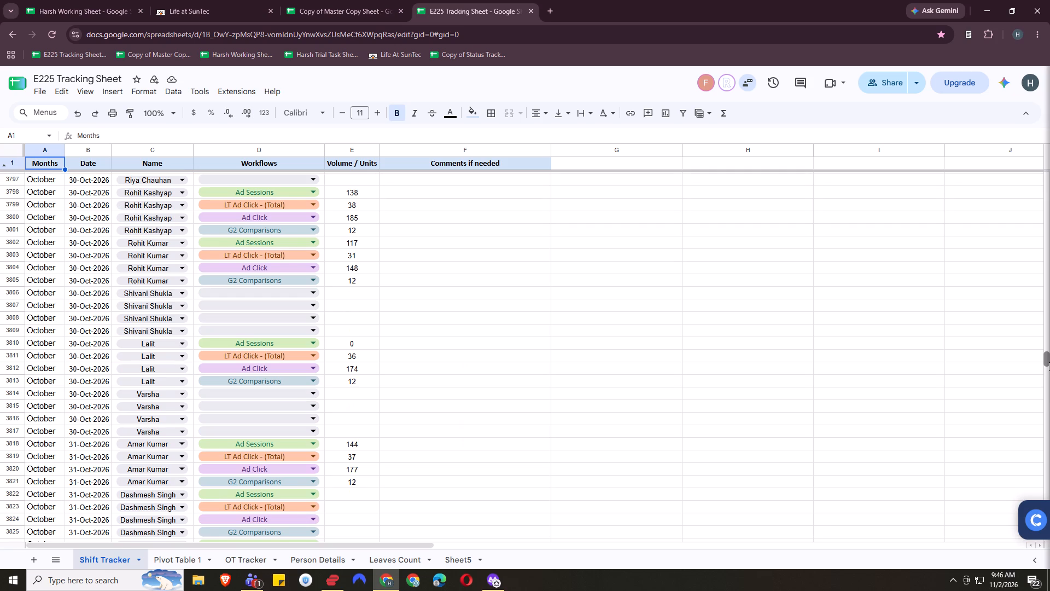
left_click_drag(1049, 362, 1049, 367)
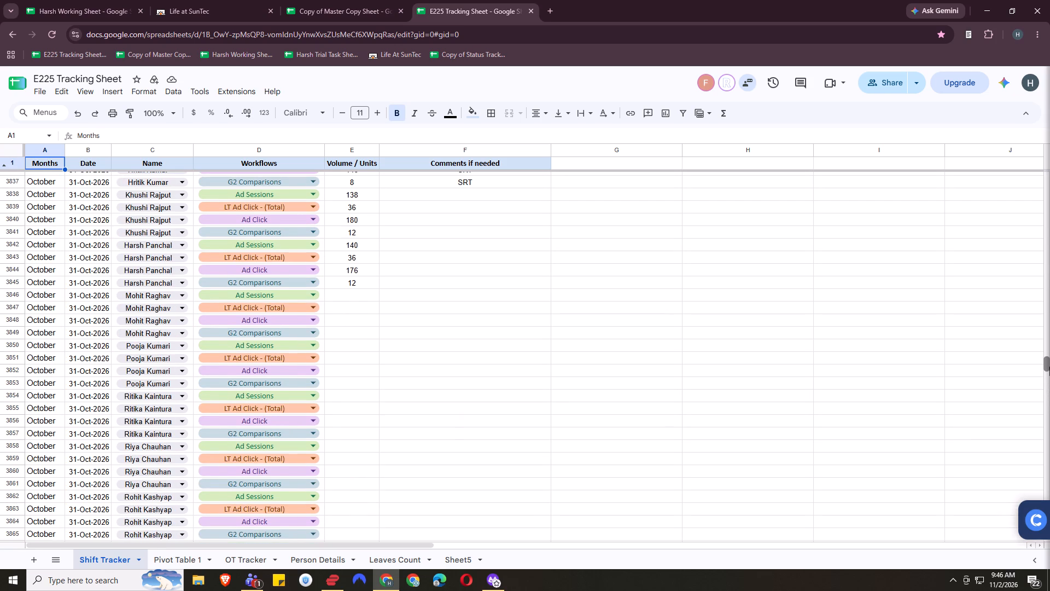
left_click_drag(1049, 367, 1049, 369)
Examine the workflow volumes and comments recorded per team member for 27 to 31 October in the Shift Tracker.
scroll(552, 430, "up", 3)
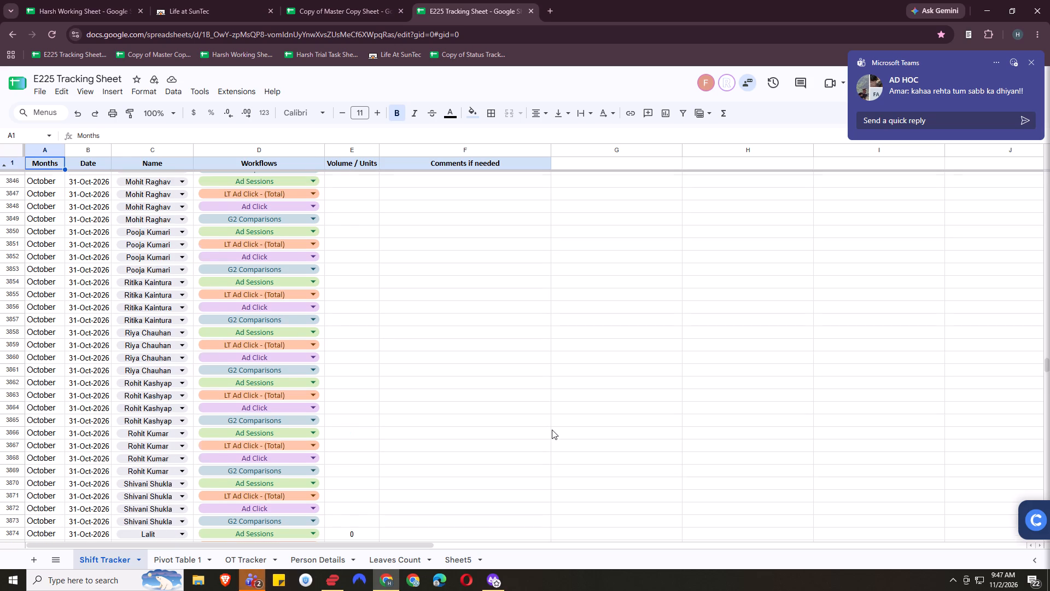
scroll(555, 427, "up", 4)
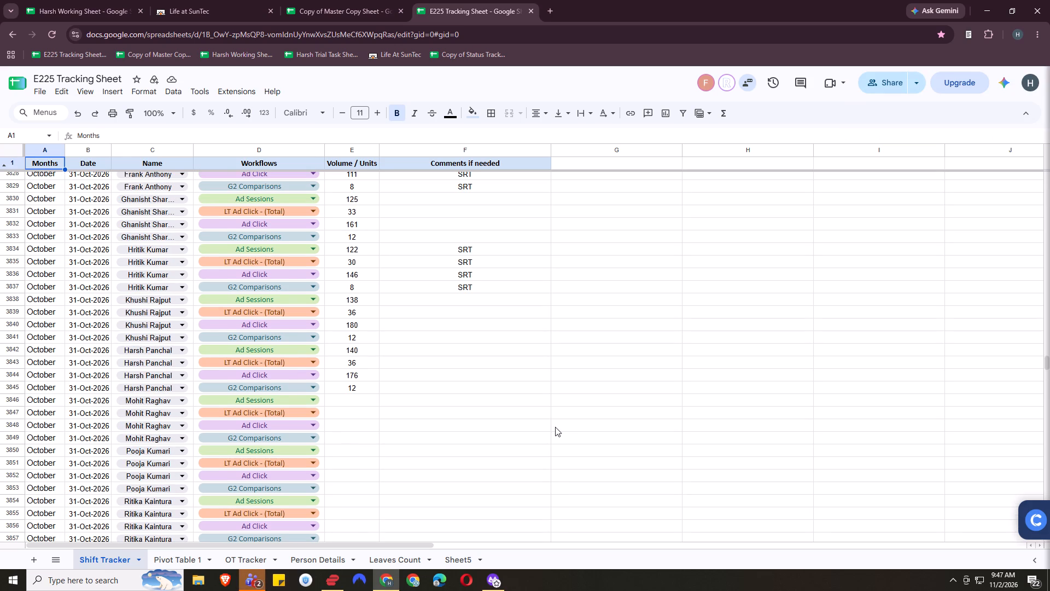
scroll(485, 436, "up", 5)
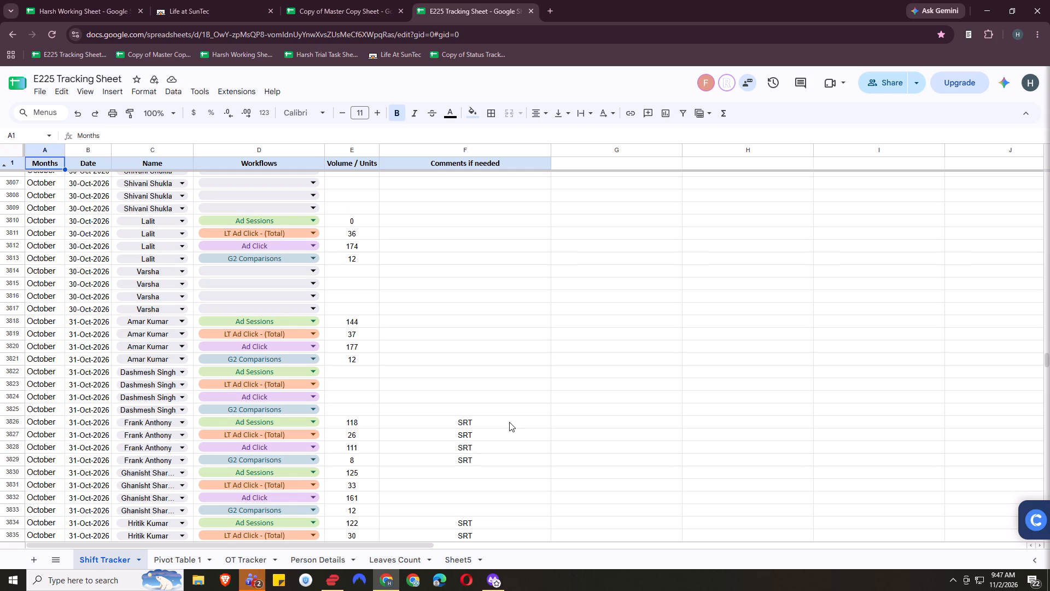
scroll(512, 420, "down", 4)
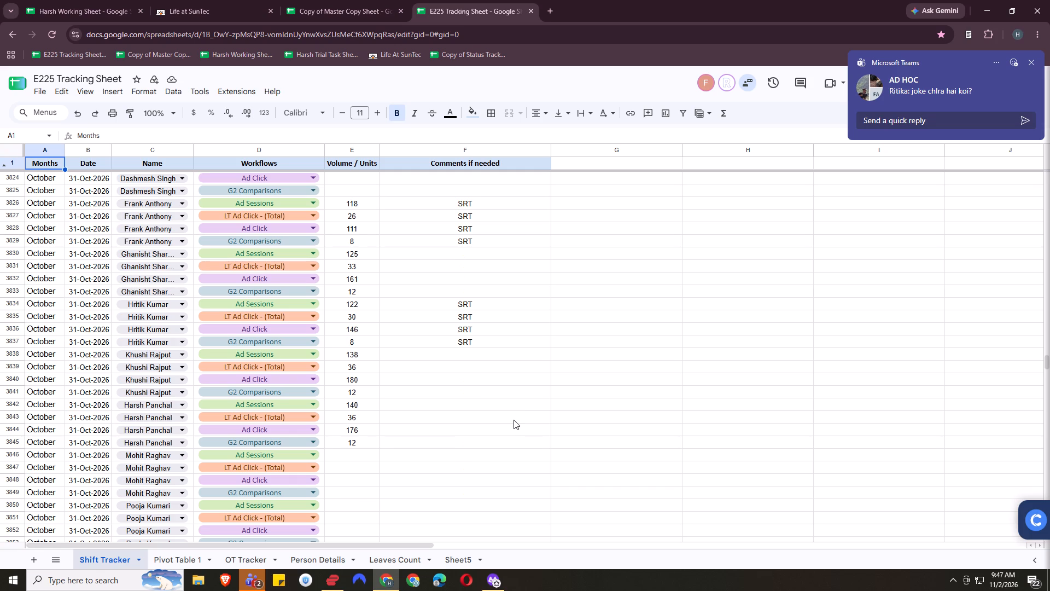
scroll(580, 447, "up", 11)
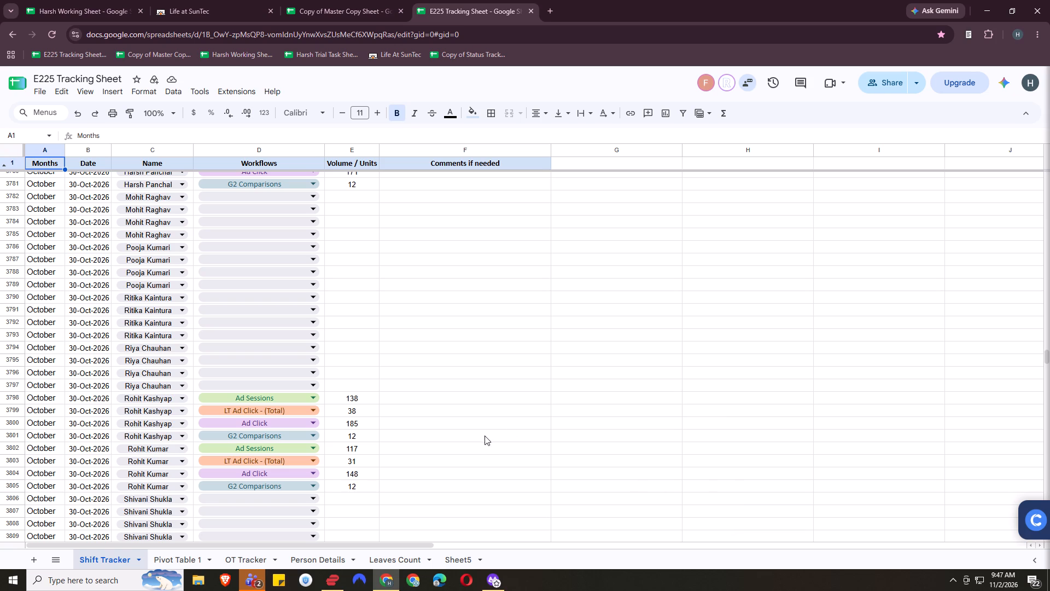
scroll(482, 437, "up", 13)
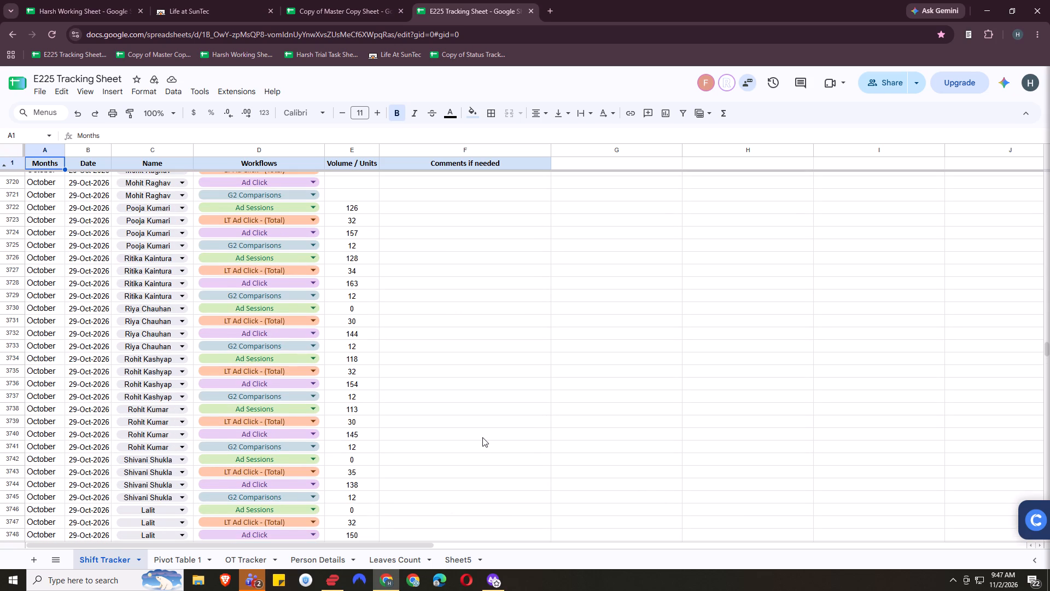
scroll(482, 437, "up", 3)
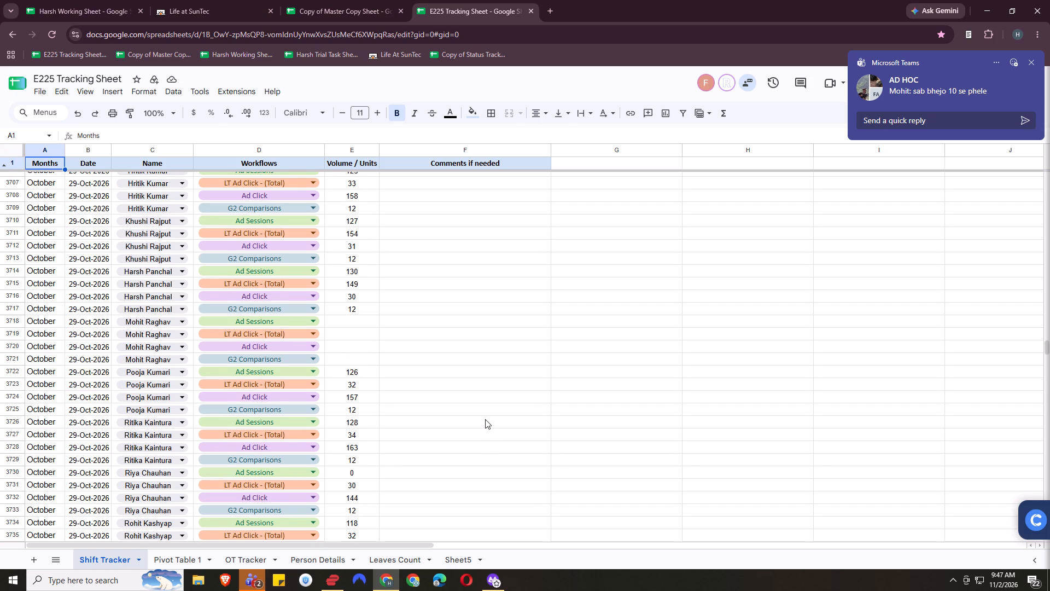
scroll(485, 419, "up", 20)
scroll(485, 419, "up", 7)
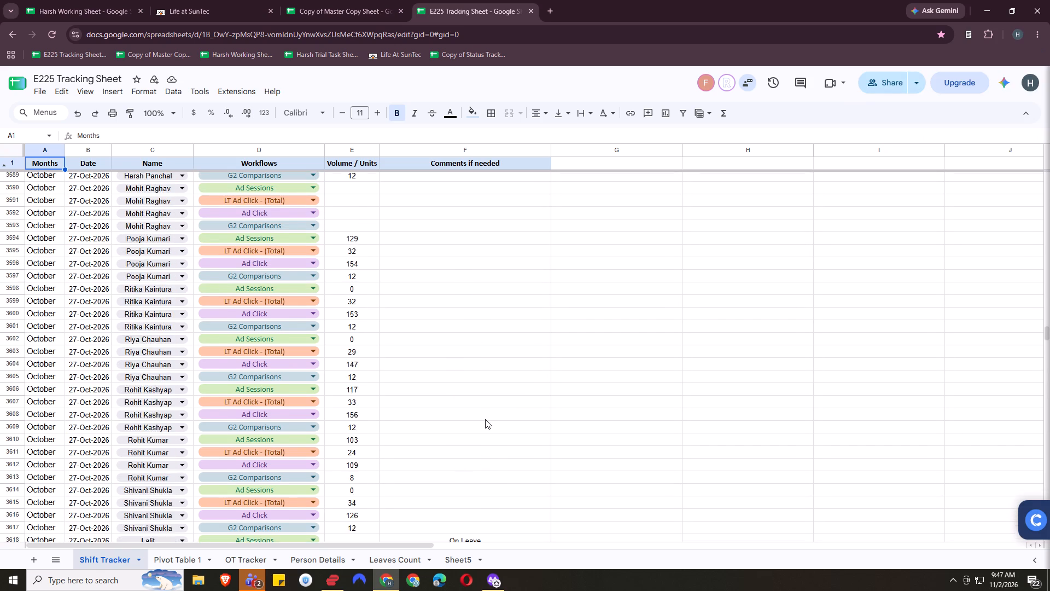
scroll(485, 419, "up", 1)
scroll(485, 419, "down", 14)
scroll(485, 419, "down", 14)
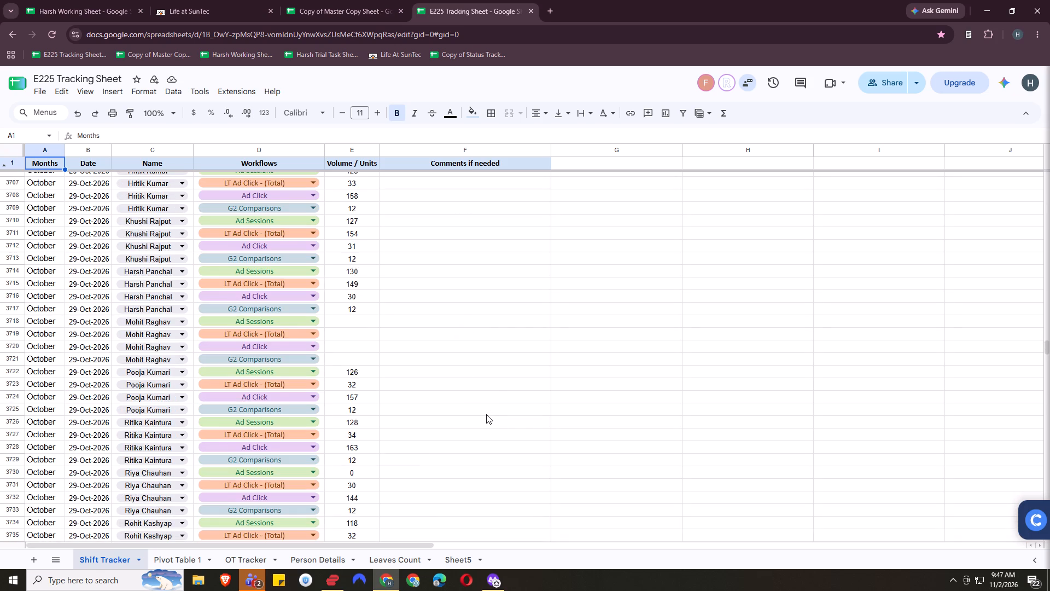
scroll(486, 414, "down", 14)
scroll(486, 414, "down", 17)
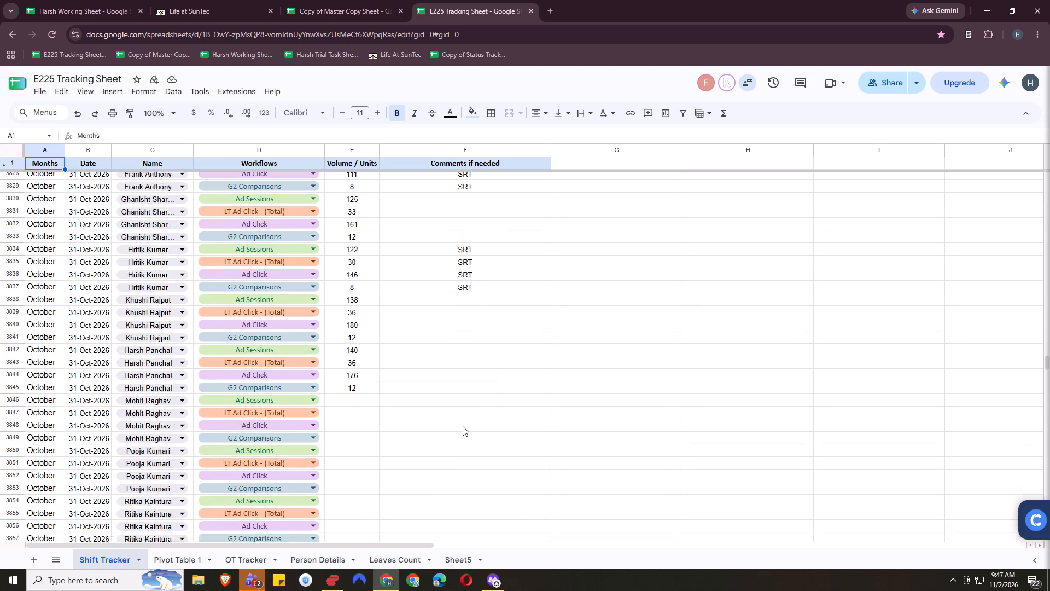
scroll(463, 426, "down", 2)
Return to the Copy of Master Copy Sheet and view the keyword category table at the start of Ads Click.
left_click(344, 3)
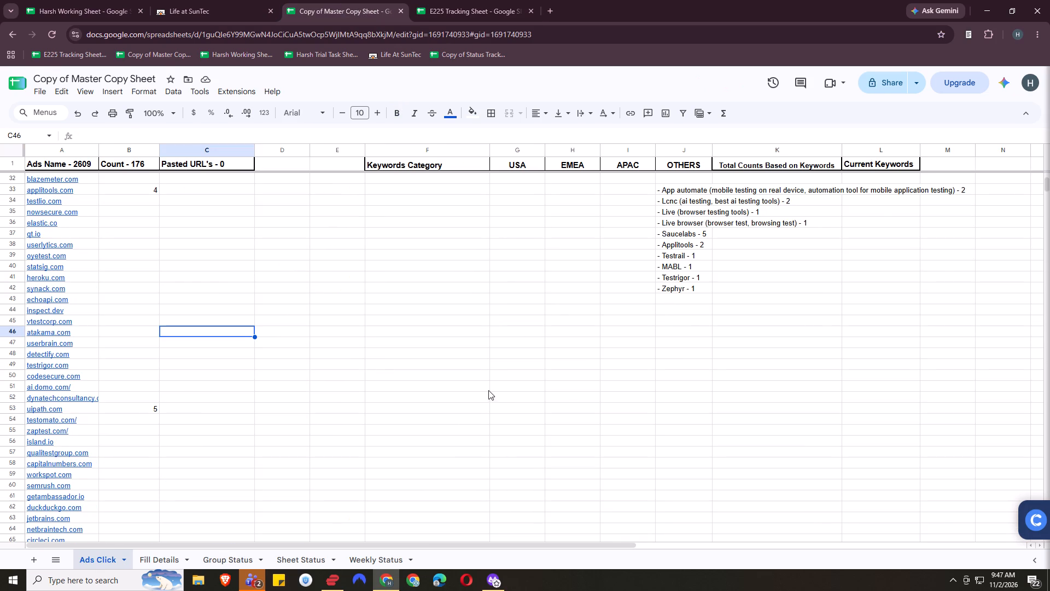
scroll(517, 473, "up", 19)
left_click(515, 463)
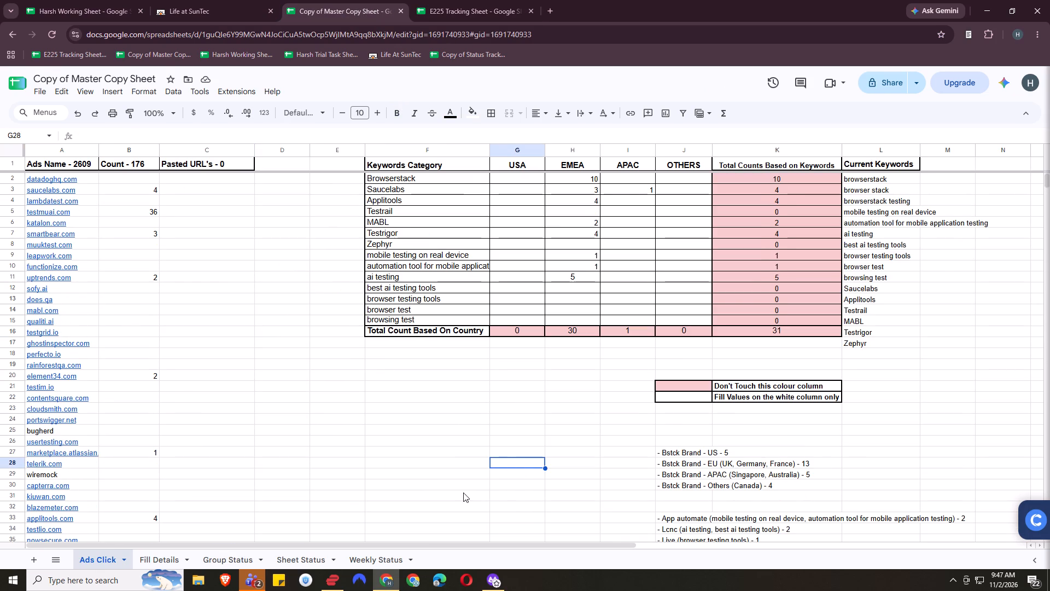
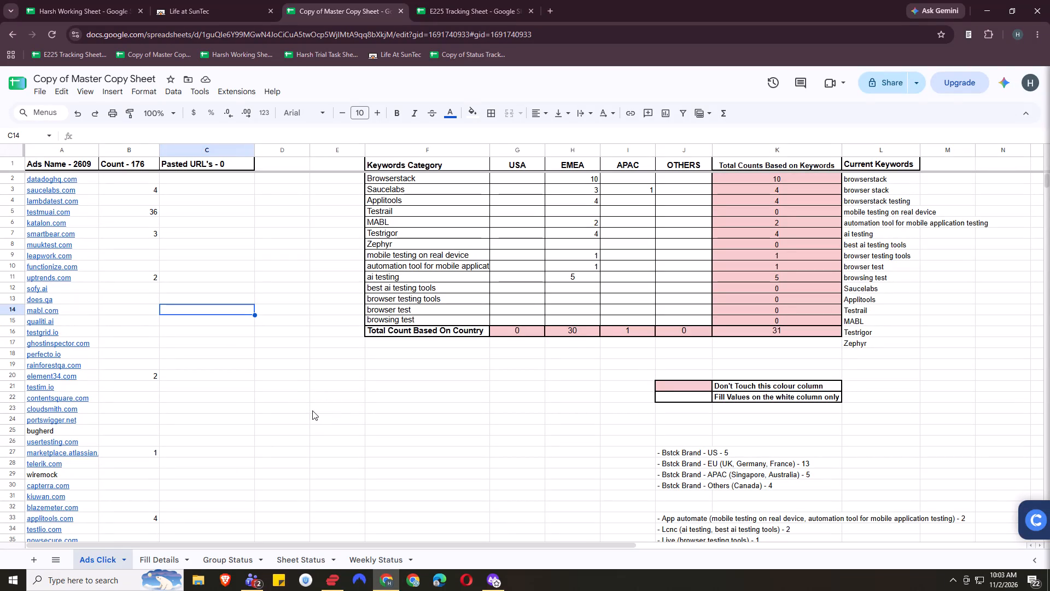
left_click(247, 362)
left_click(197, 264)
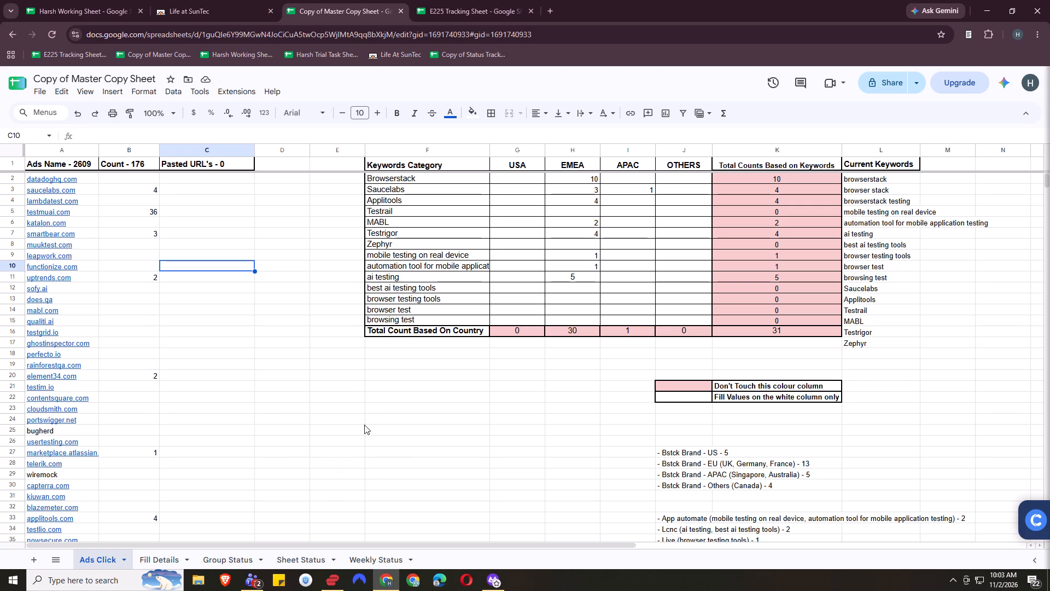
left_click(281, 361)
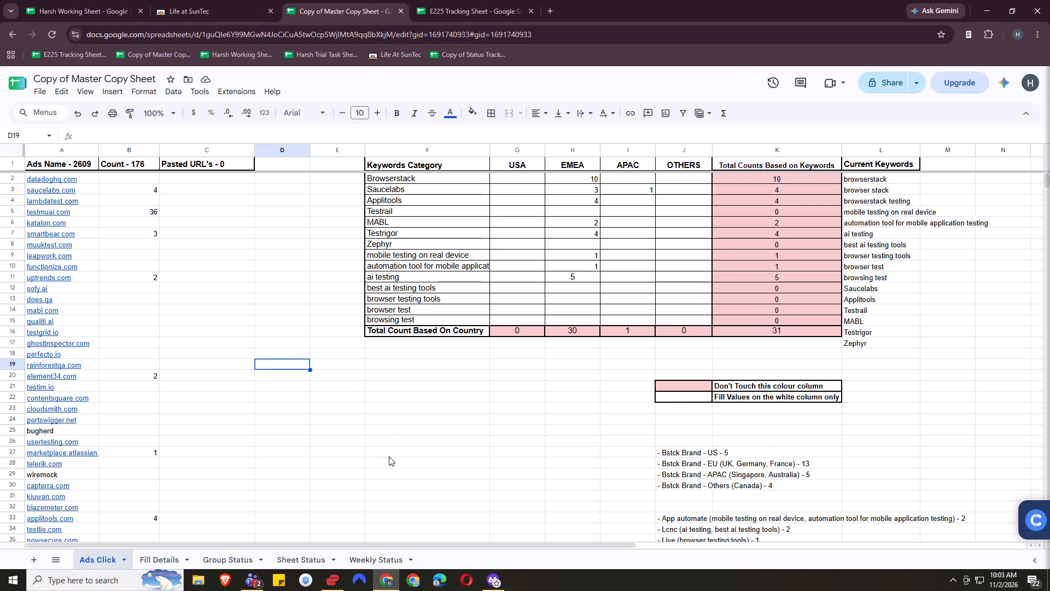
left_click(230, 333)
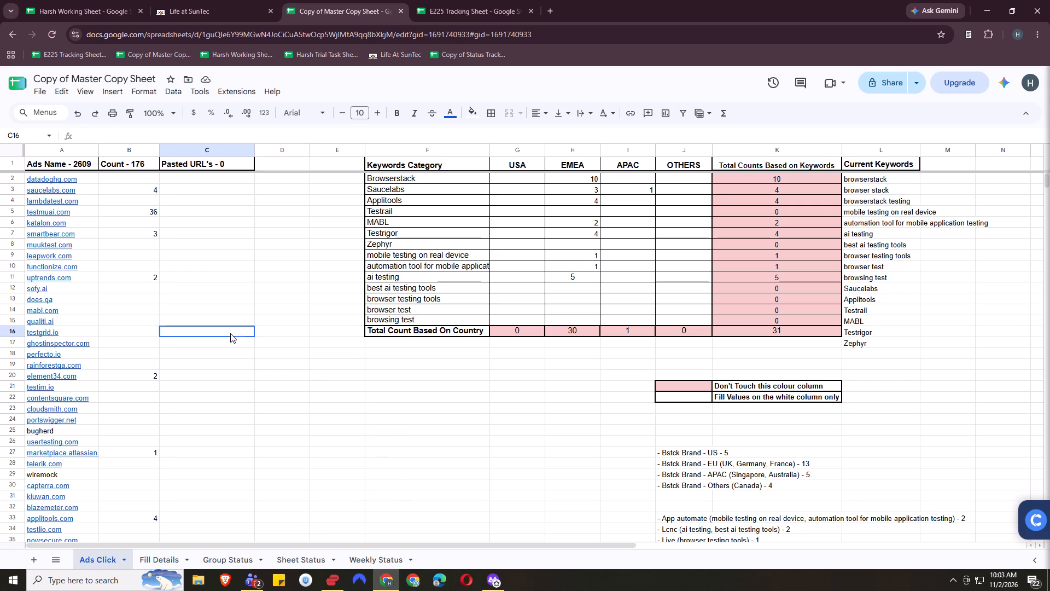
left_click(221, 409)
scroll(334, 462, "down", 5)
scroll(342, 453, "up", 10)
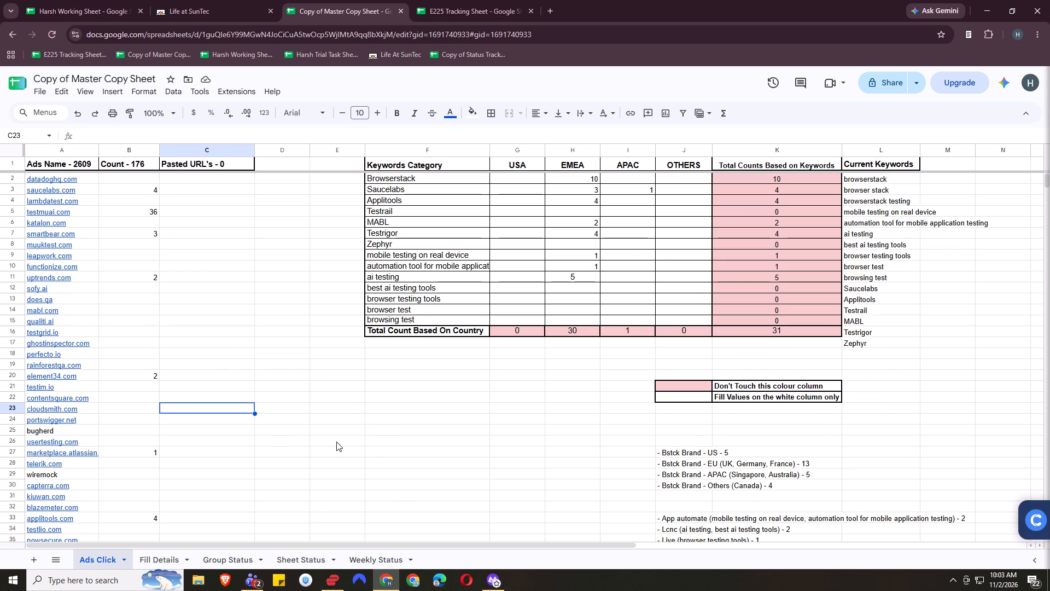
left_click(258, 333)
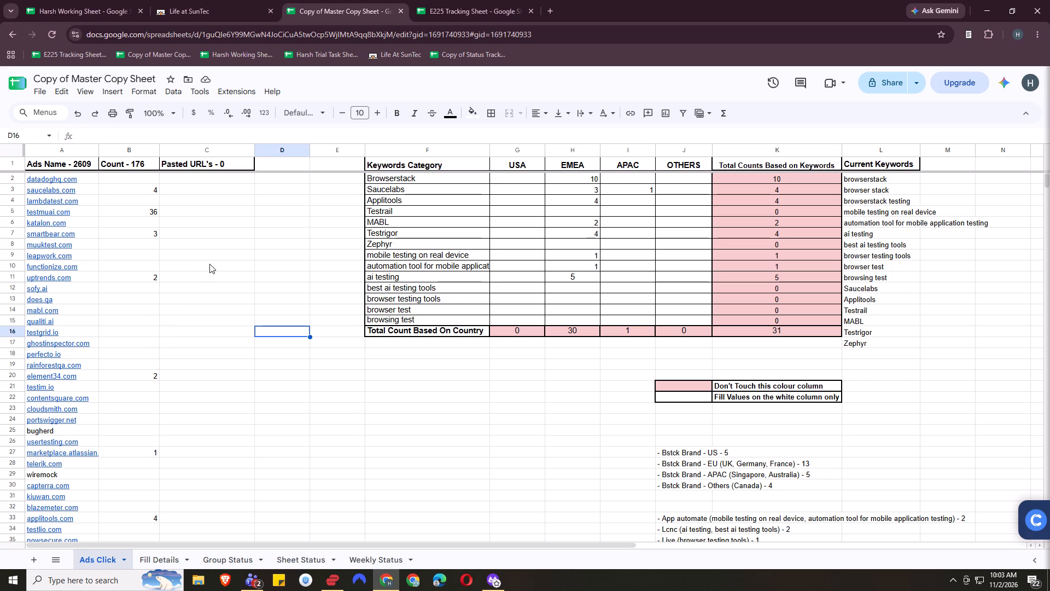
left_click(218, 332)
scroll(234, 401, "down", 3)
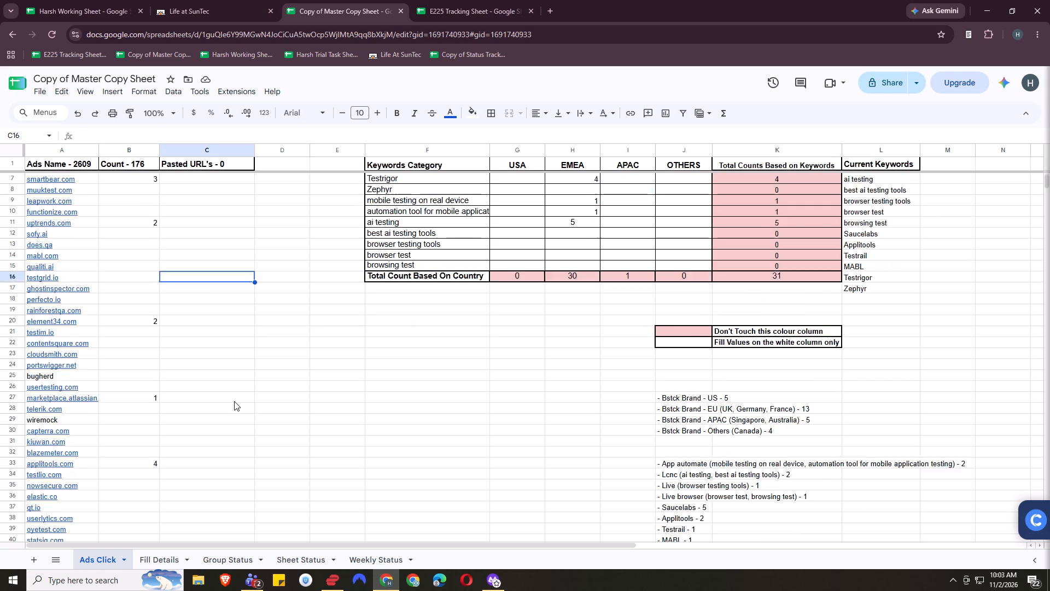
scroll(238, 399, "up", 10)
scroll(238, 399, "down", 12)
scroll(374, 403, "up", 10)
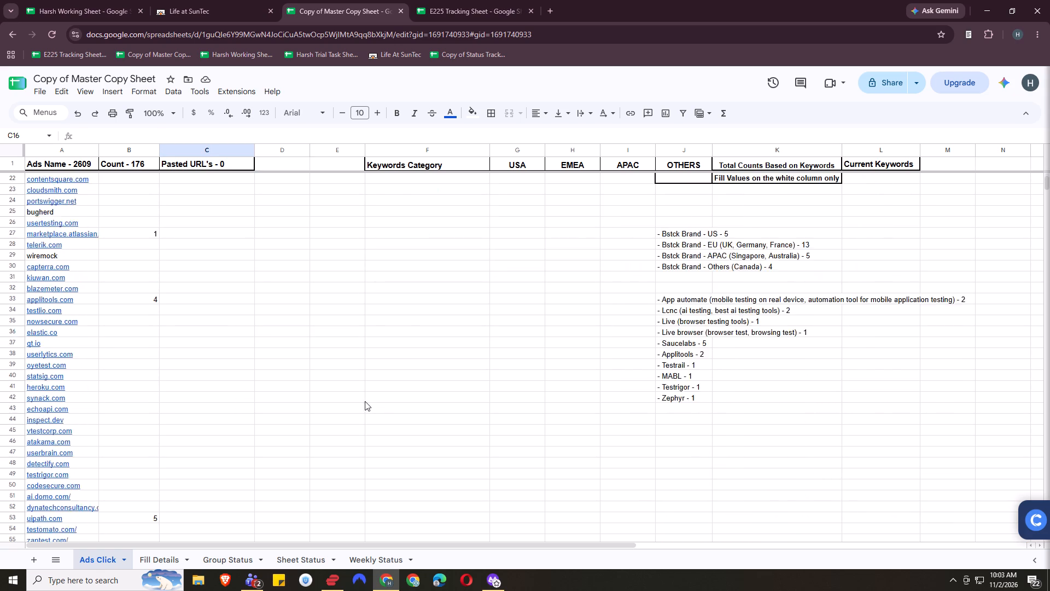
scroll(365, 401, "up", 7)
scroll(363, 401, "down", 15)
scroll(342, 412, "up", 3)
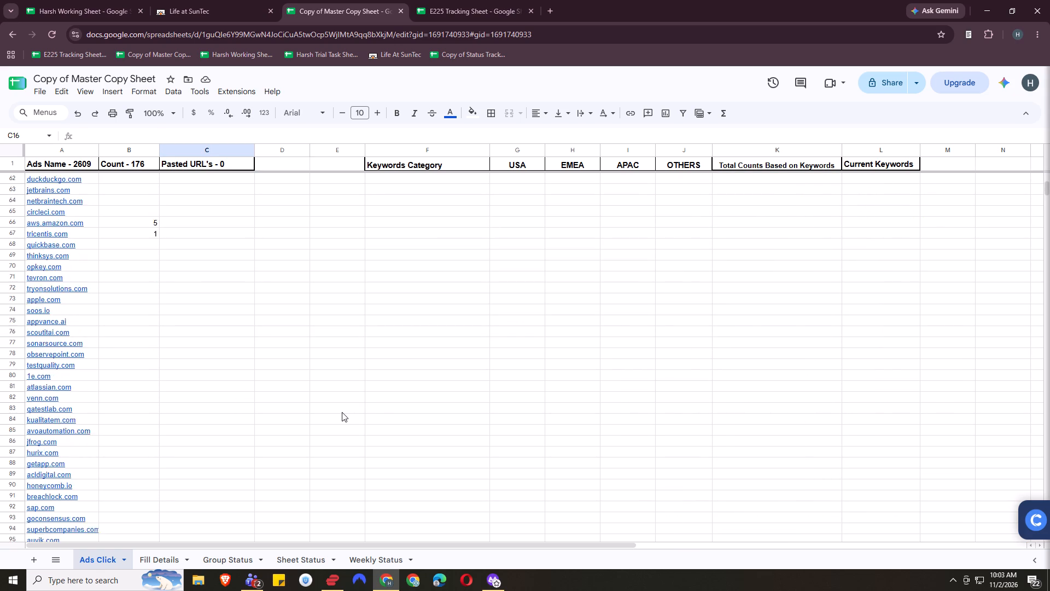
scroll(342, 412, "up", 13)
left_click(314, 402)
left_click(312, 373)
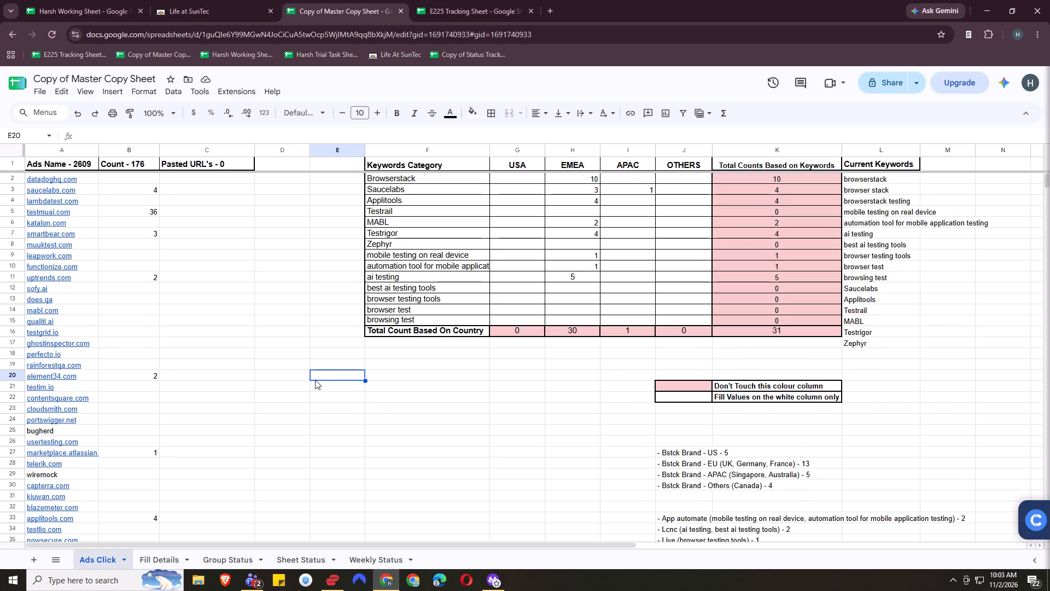
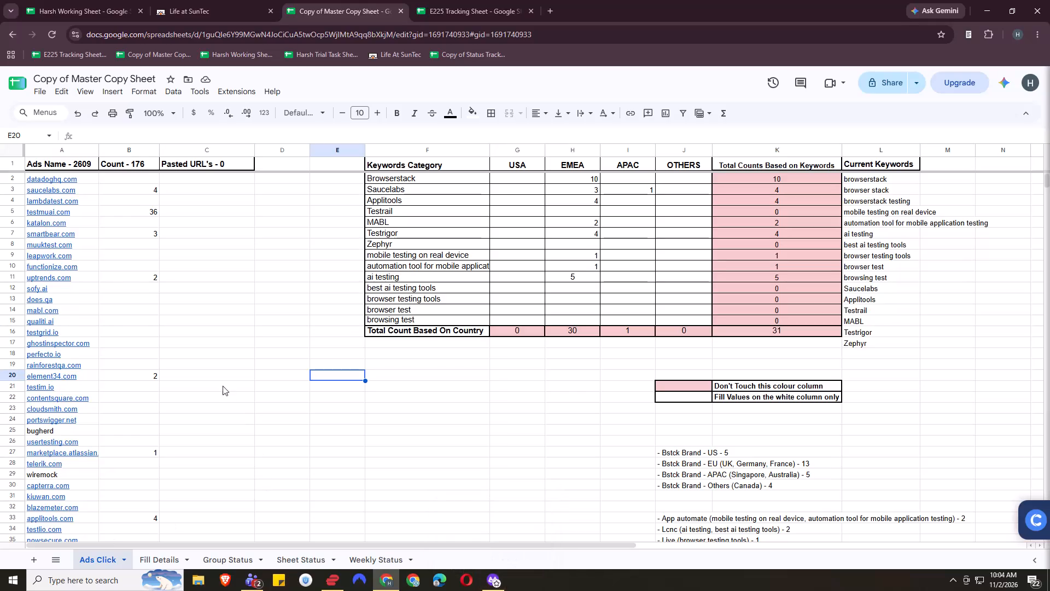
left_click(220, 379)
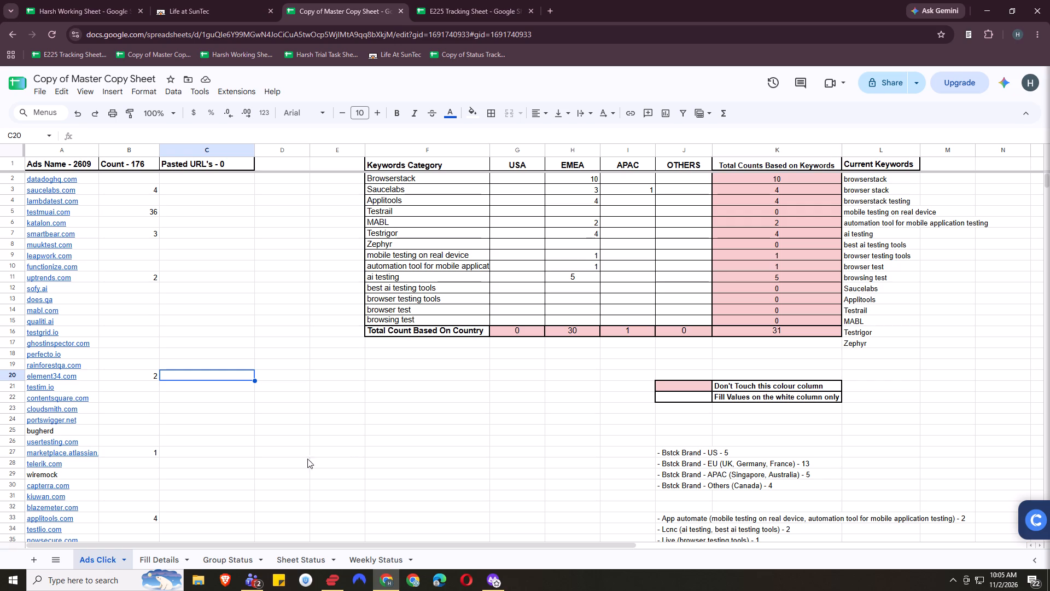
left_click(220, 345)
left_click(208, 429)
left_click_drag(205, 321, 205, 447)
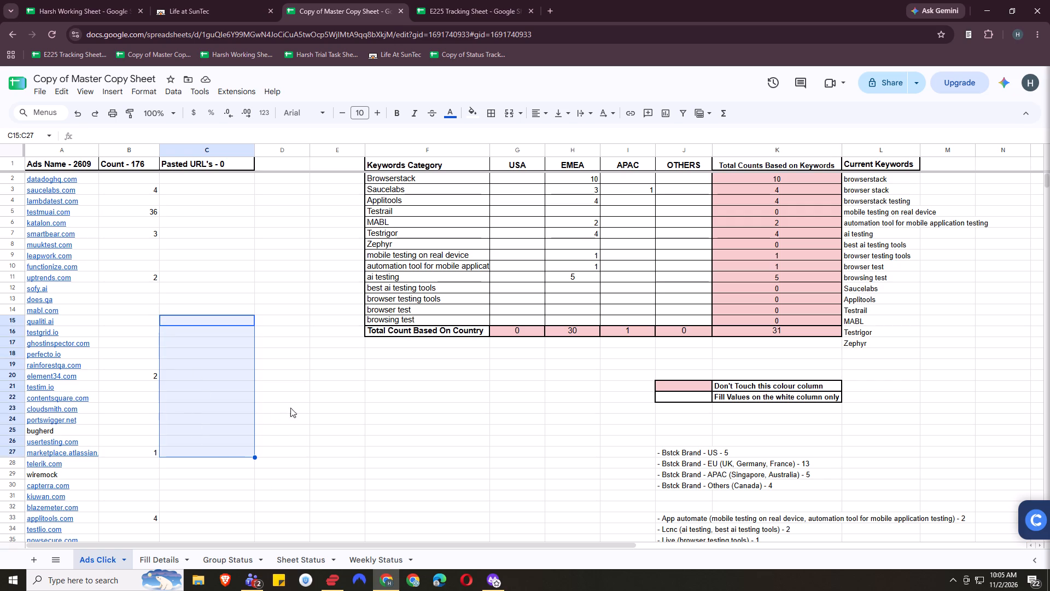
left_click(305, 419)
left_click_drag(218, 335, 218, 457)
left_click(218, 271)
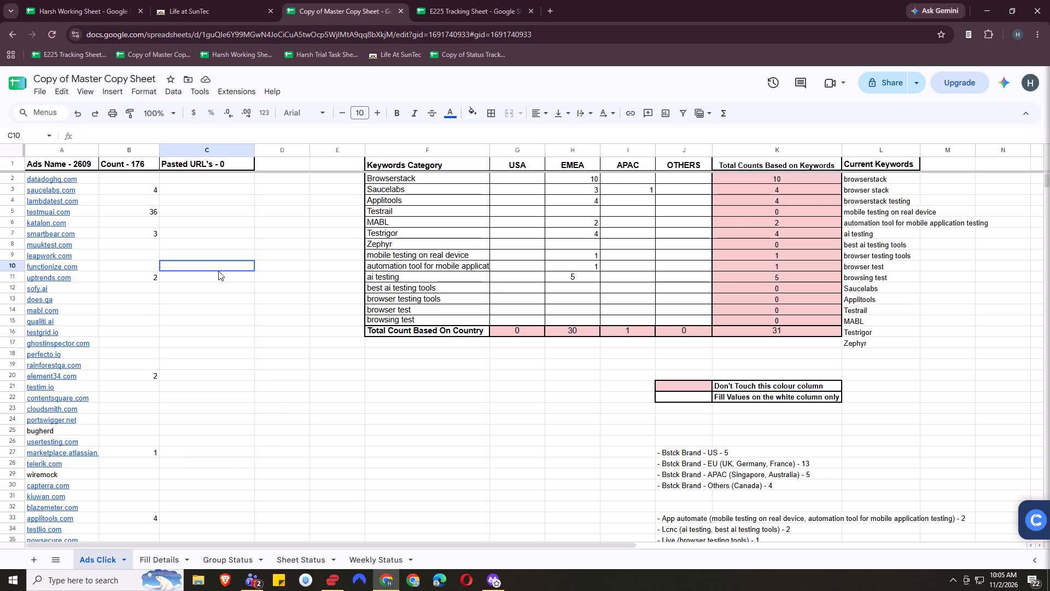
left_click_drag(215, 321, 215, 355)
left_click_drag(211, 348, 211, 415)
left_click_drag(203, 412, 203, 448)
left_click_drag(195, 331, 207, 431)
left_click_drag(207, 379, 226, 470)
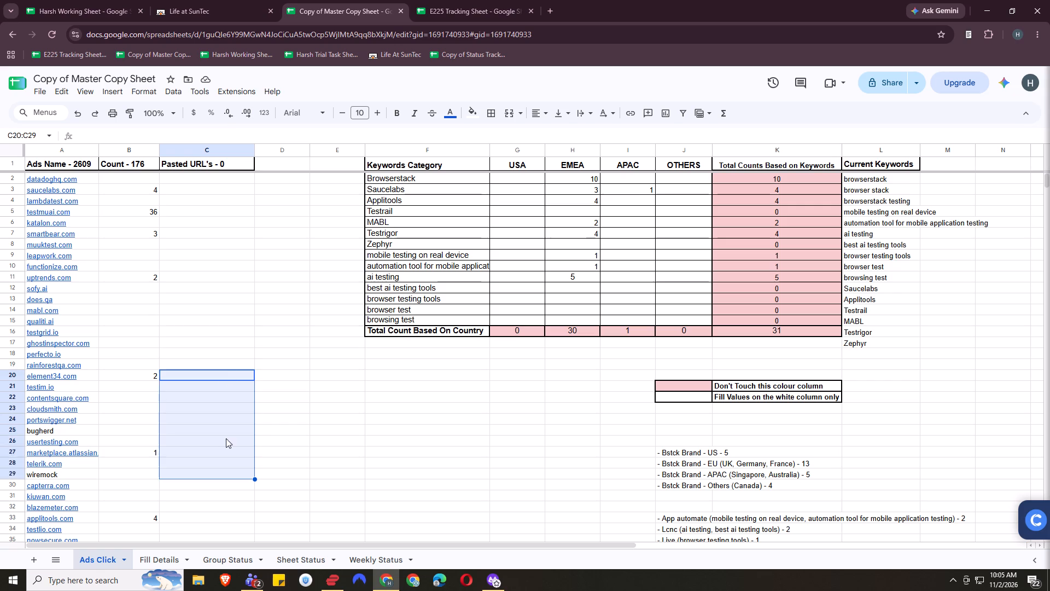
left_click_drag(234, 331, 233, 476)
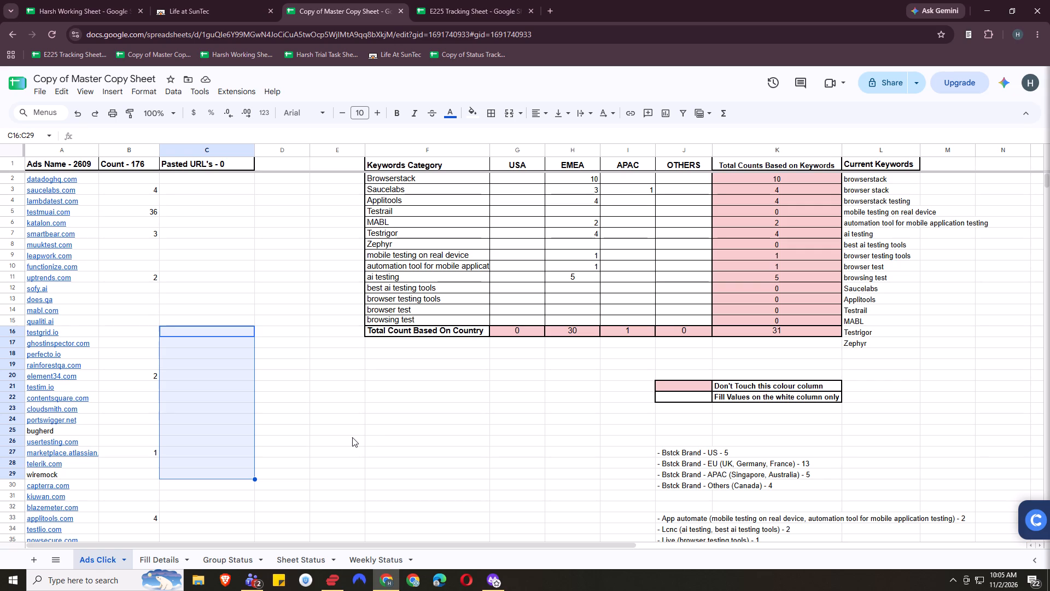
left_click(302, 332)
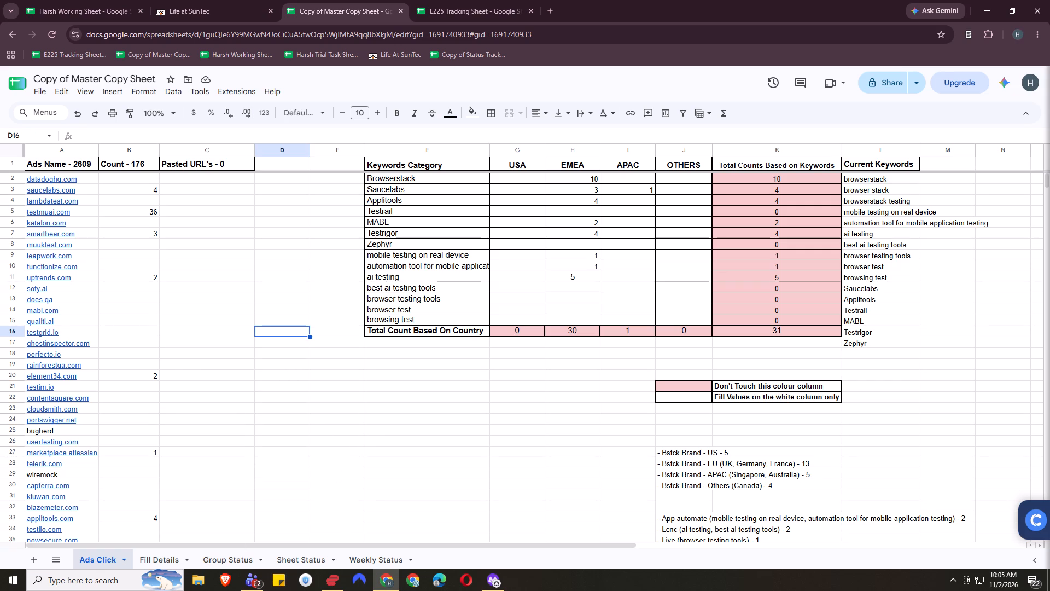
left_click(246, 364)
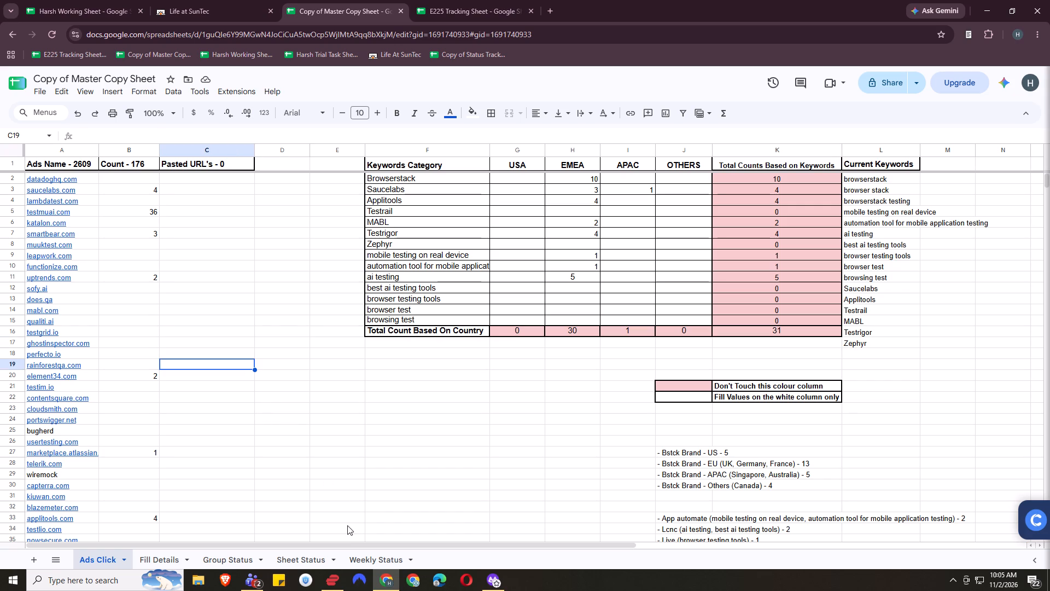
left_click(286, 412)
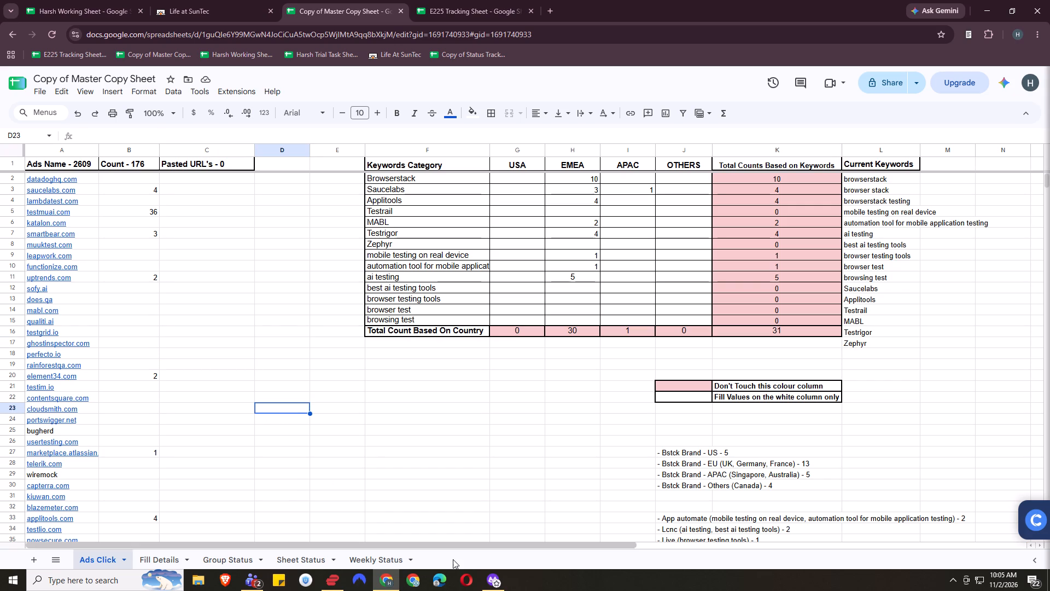
Switch to Firefox and browse the gaming wallpaper image results.
left_click(495, 583)
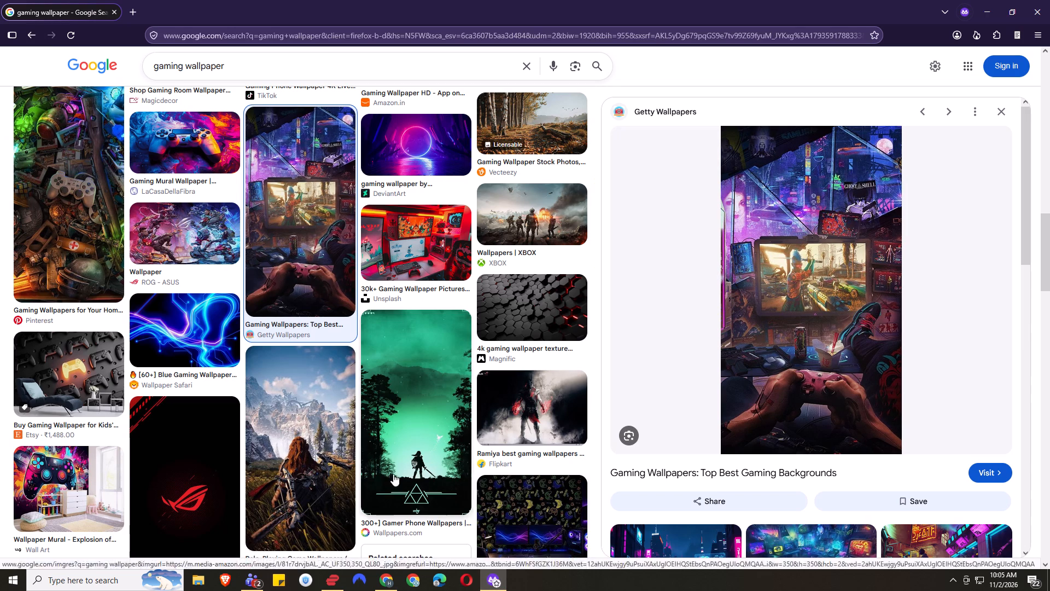
scroll(388, 488, "down", 4)
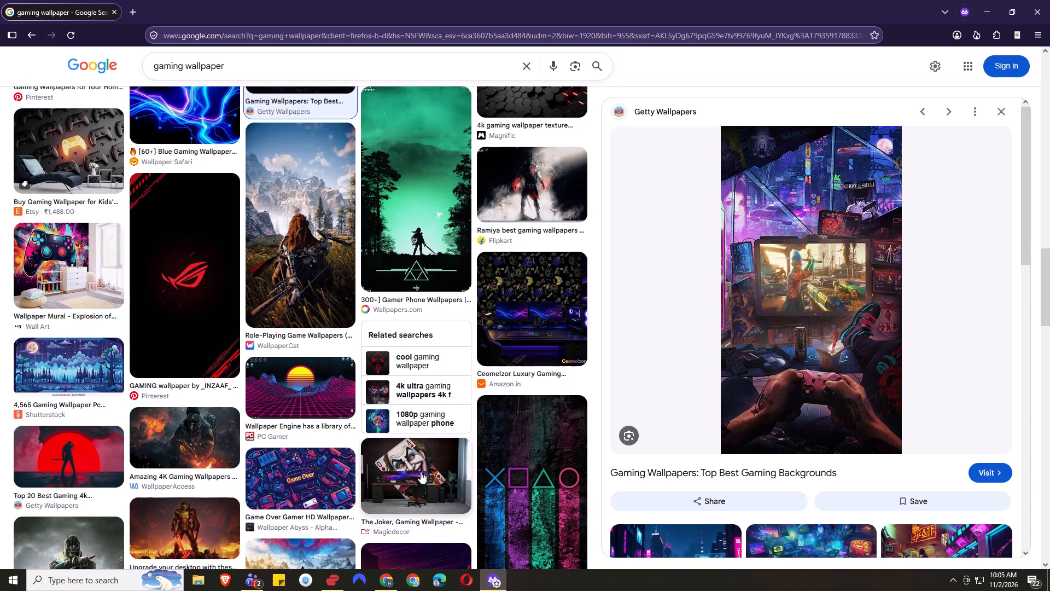
scroll(338, 473, "down", 5)
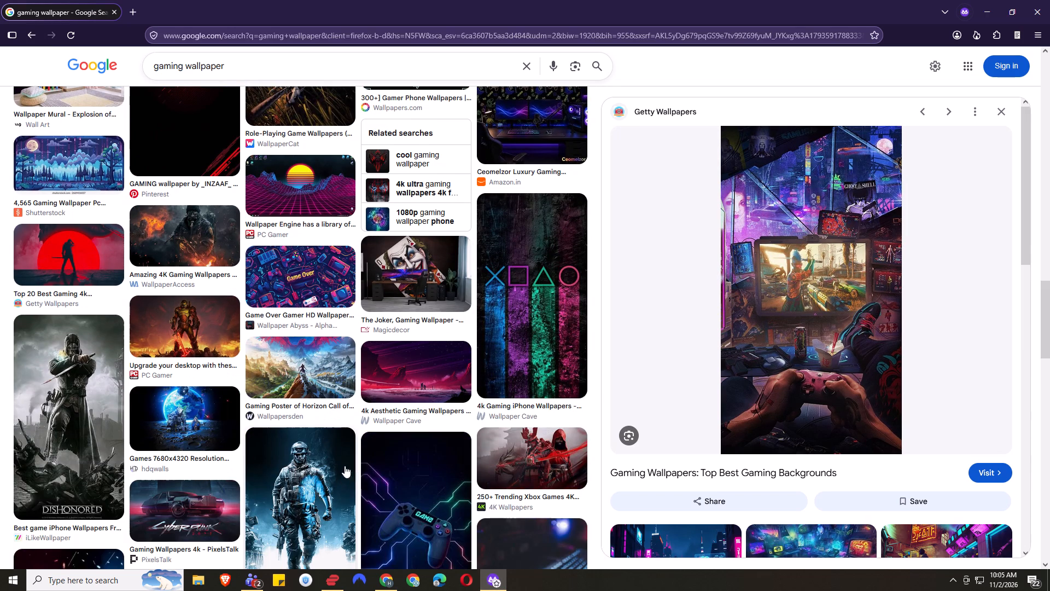
scroll(305, 470, "up", 3)
scroll(304, 471, "down", 3)
scroll(304, 471, "up", 1)
scroll(304, 471, "down", 4)
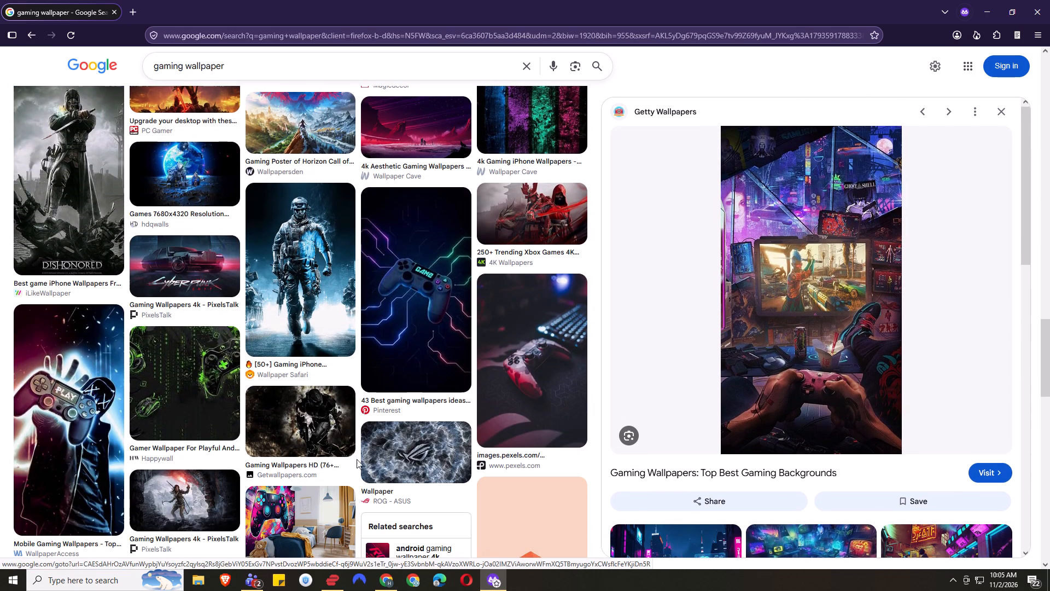
scroll(364, 459, "up", 6)
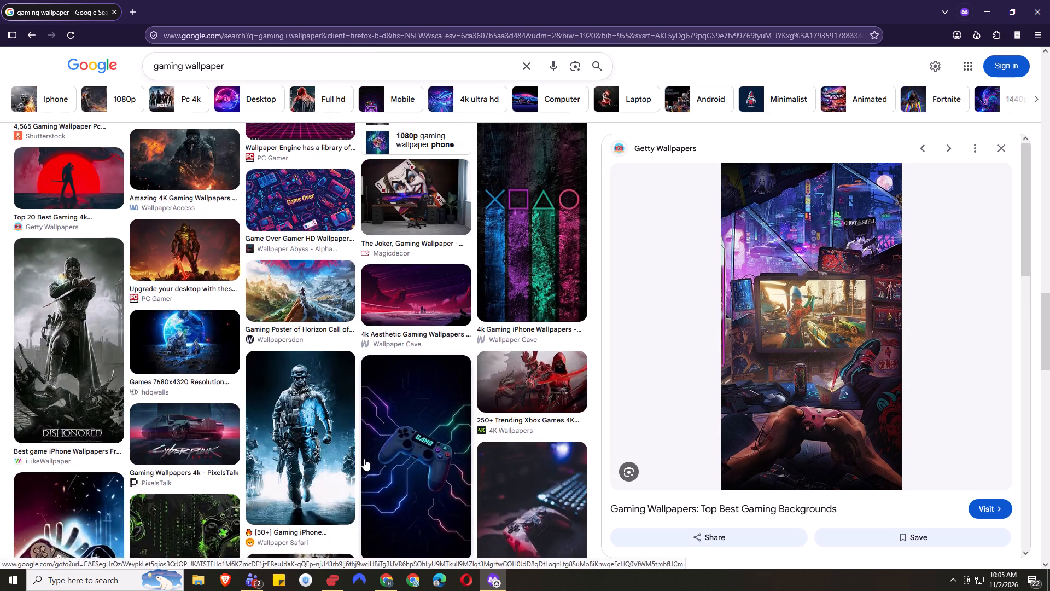
scroll(364, 459, "up", 8)
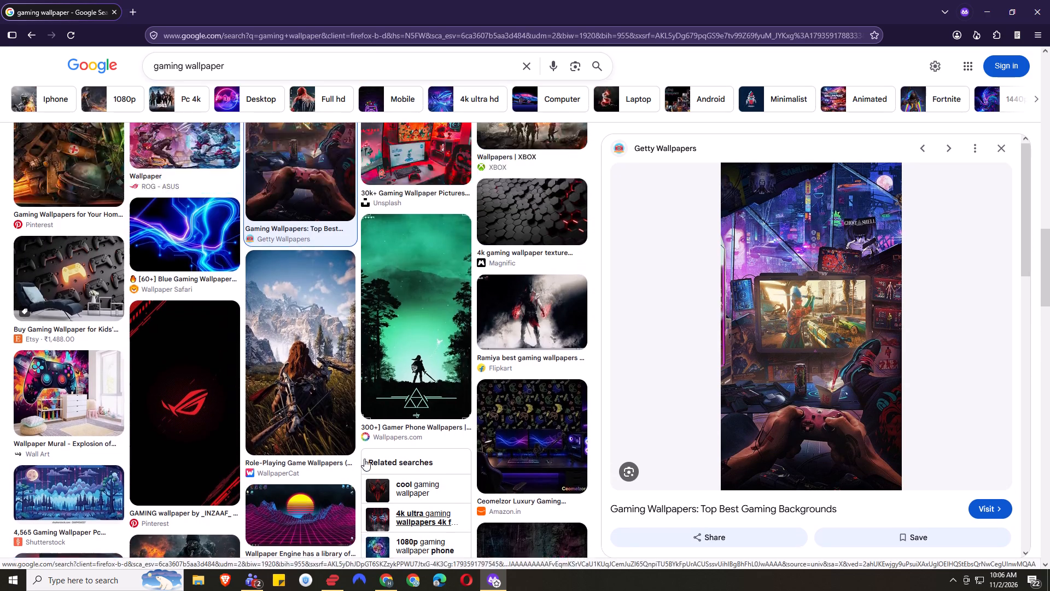
scroll(364, 459, "up", 8)
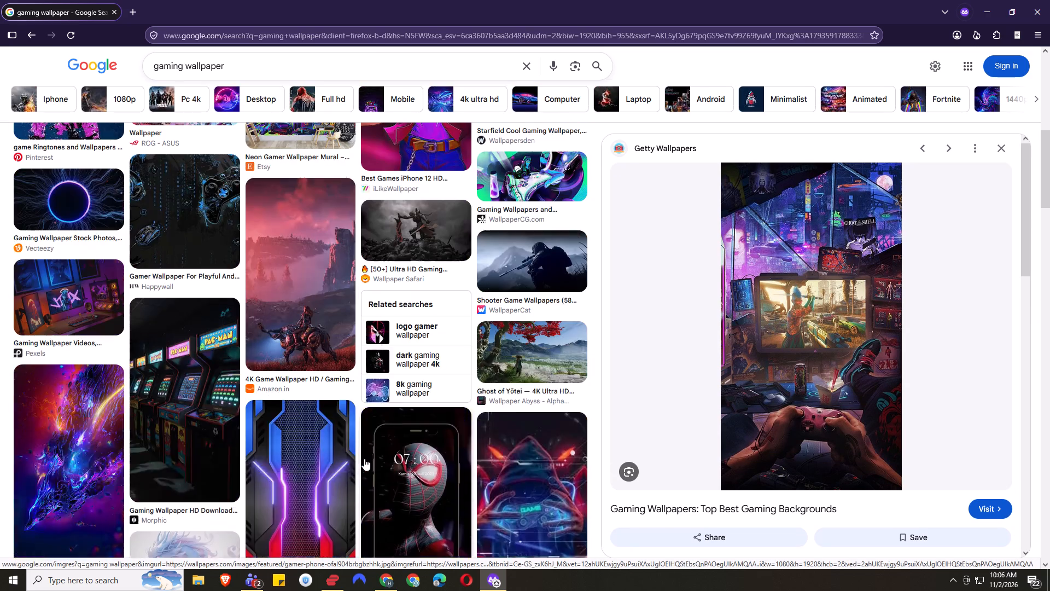
scroll(364, 459, "up", 7)
scroll(364, 460, "down", 1)
scroll(364, 460, "up", 7)
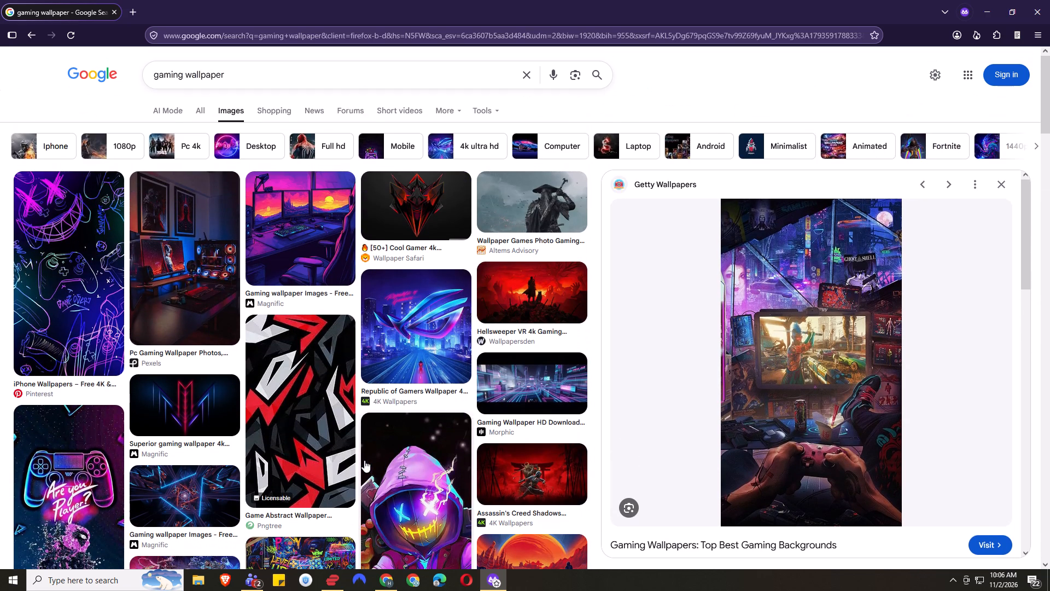
scroll(363, 463, "down", 5)
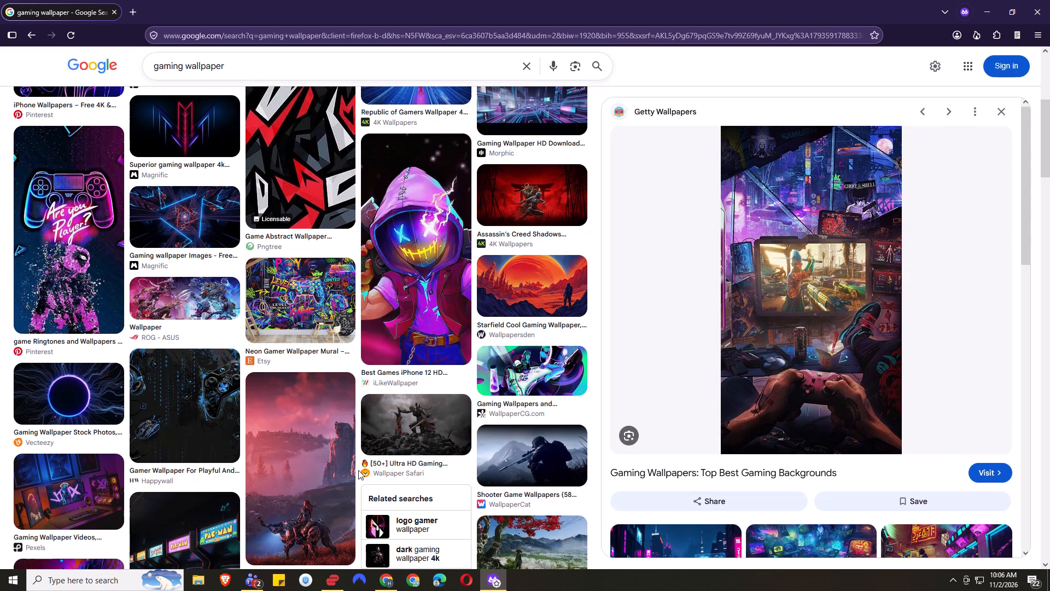
Preview the Assassin's Creed Shadows wallpaper from 4K Wallpapers and look through its related images.
left_click(502, 207)
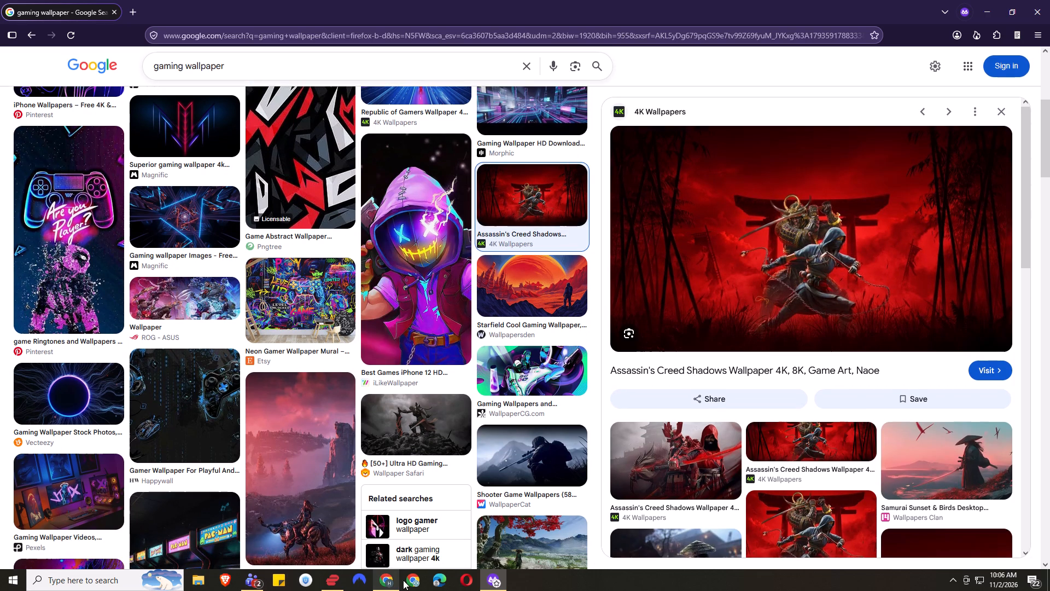
scroll(570, 395, "down", 4)
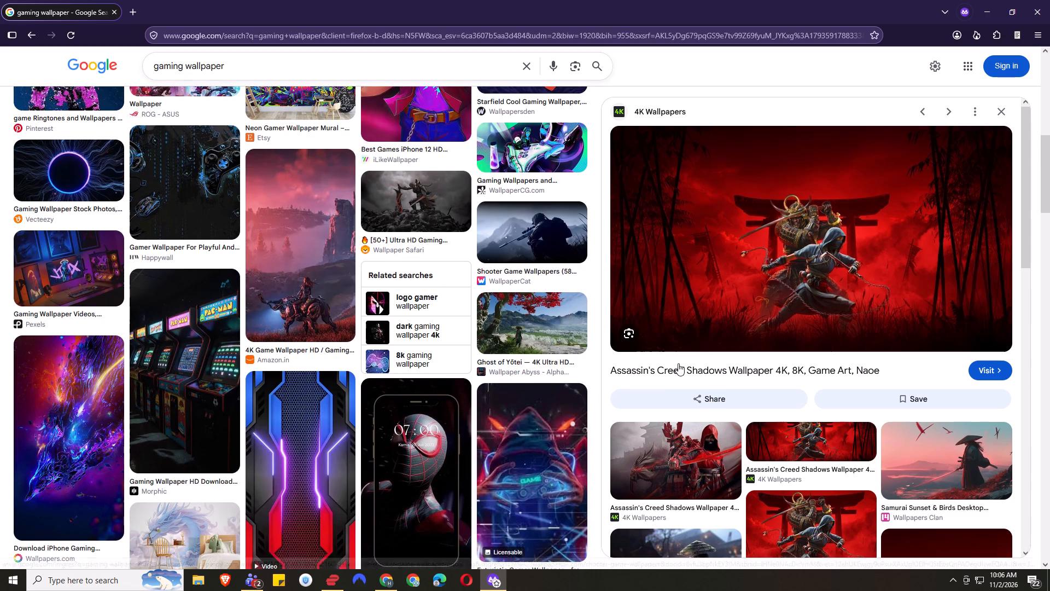
scroll(682, 362, "down", 10)
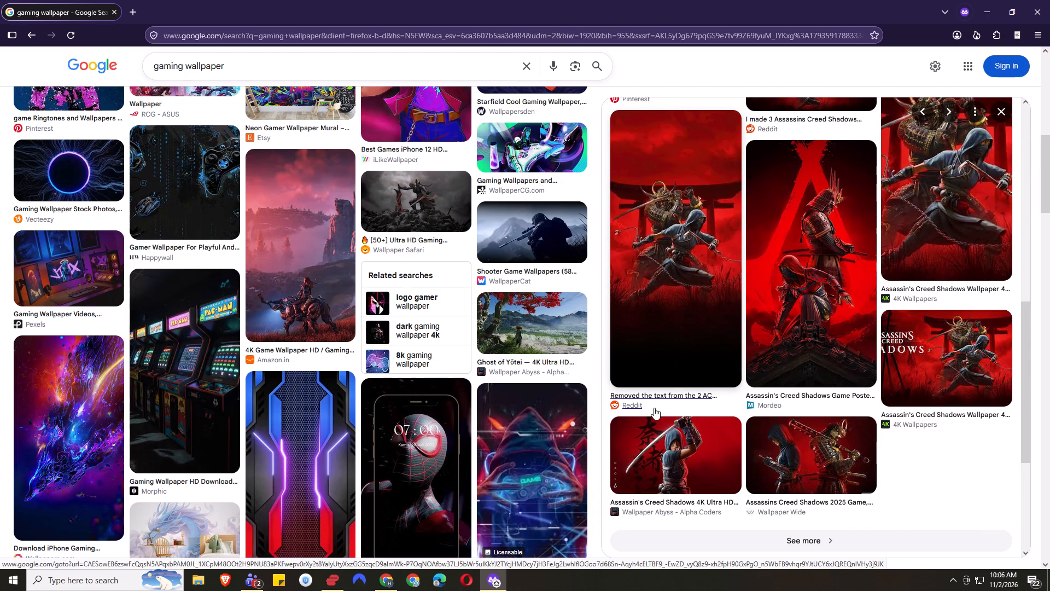
scroll(512, 431, "up", 3)
scroll(512, 431, "down", 6)
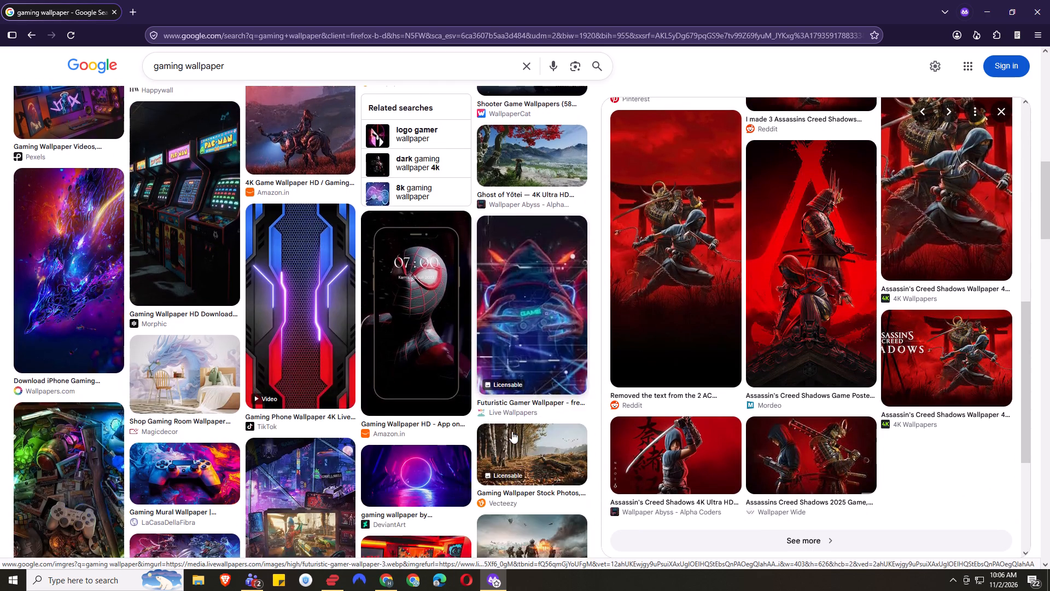
scroll(512, 431, "down", 4)
scroll(512, 431, "up", 17)
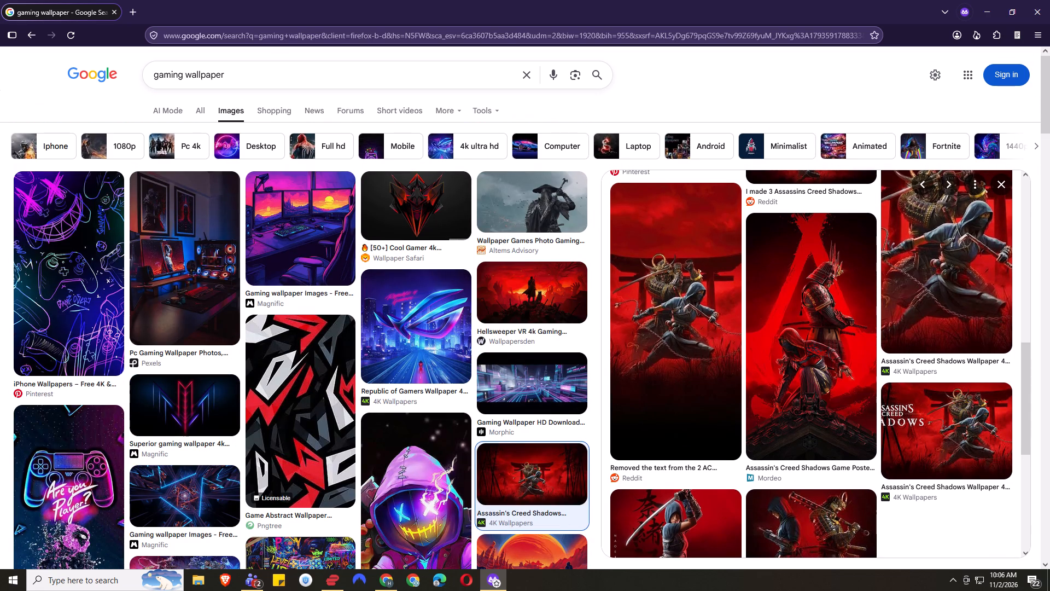
Shorten the image search query to "wallpaper".
left_click_drag(182, 77, 52, 77)
key("BackSpace")
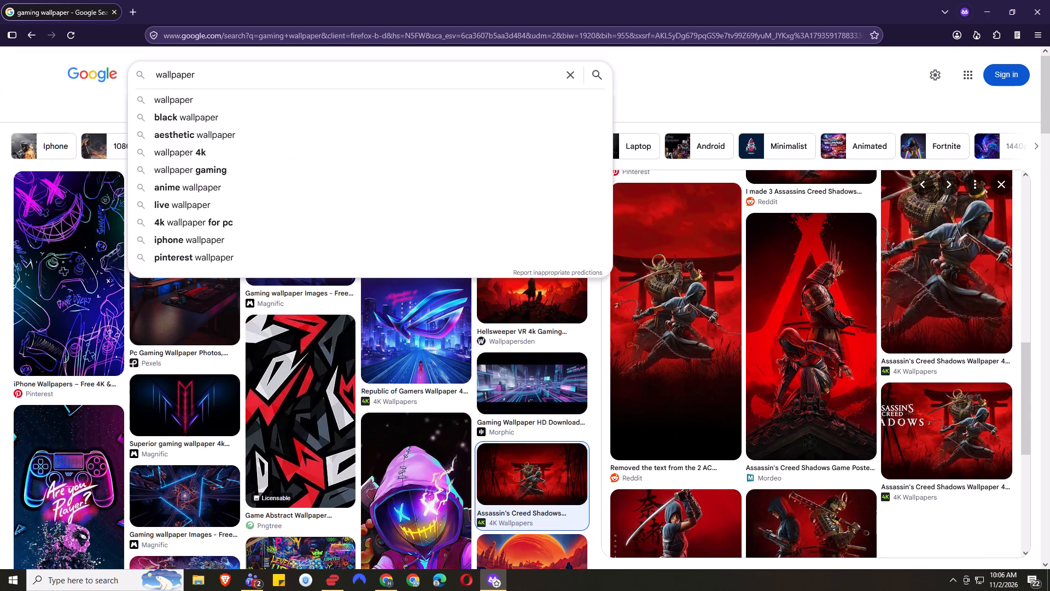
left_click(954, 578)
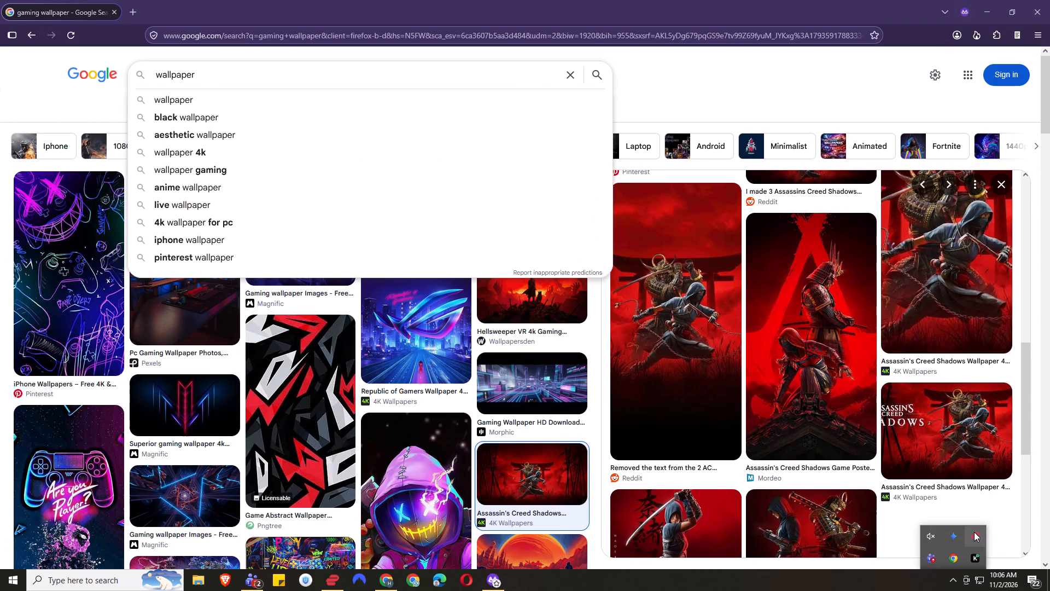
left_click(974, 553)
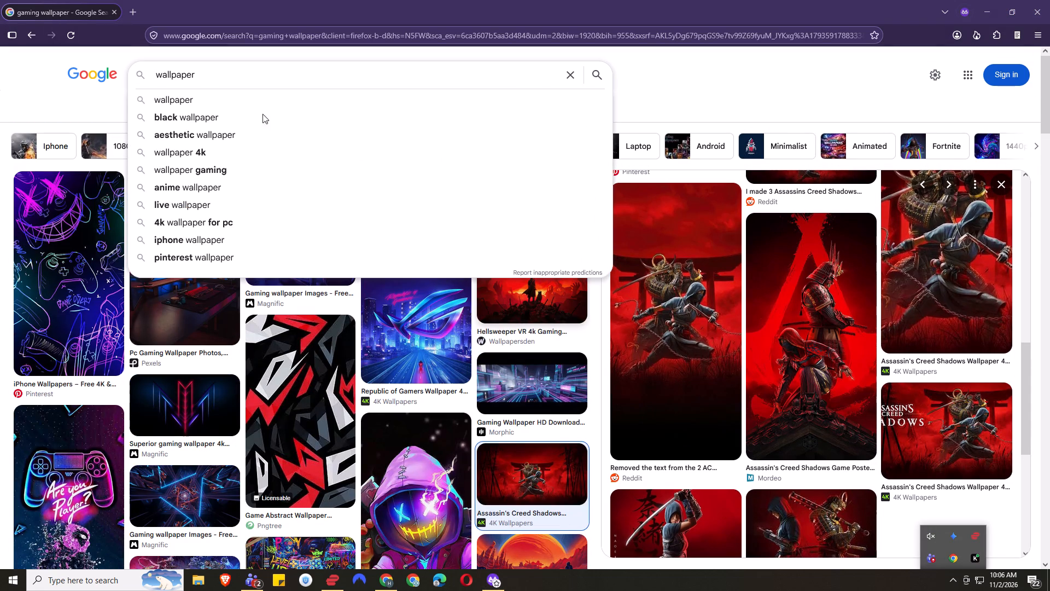